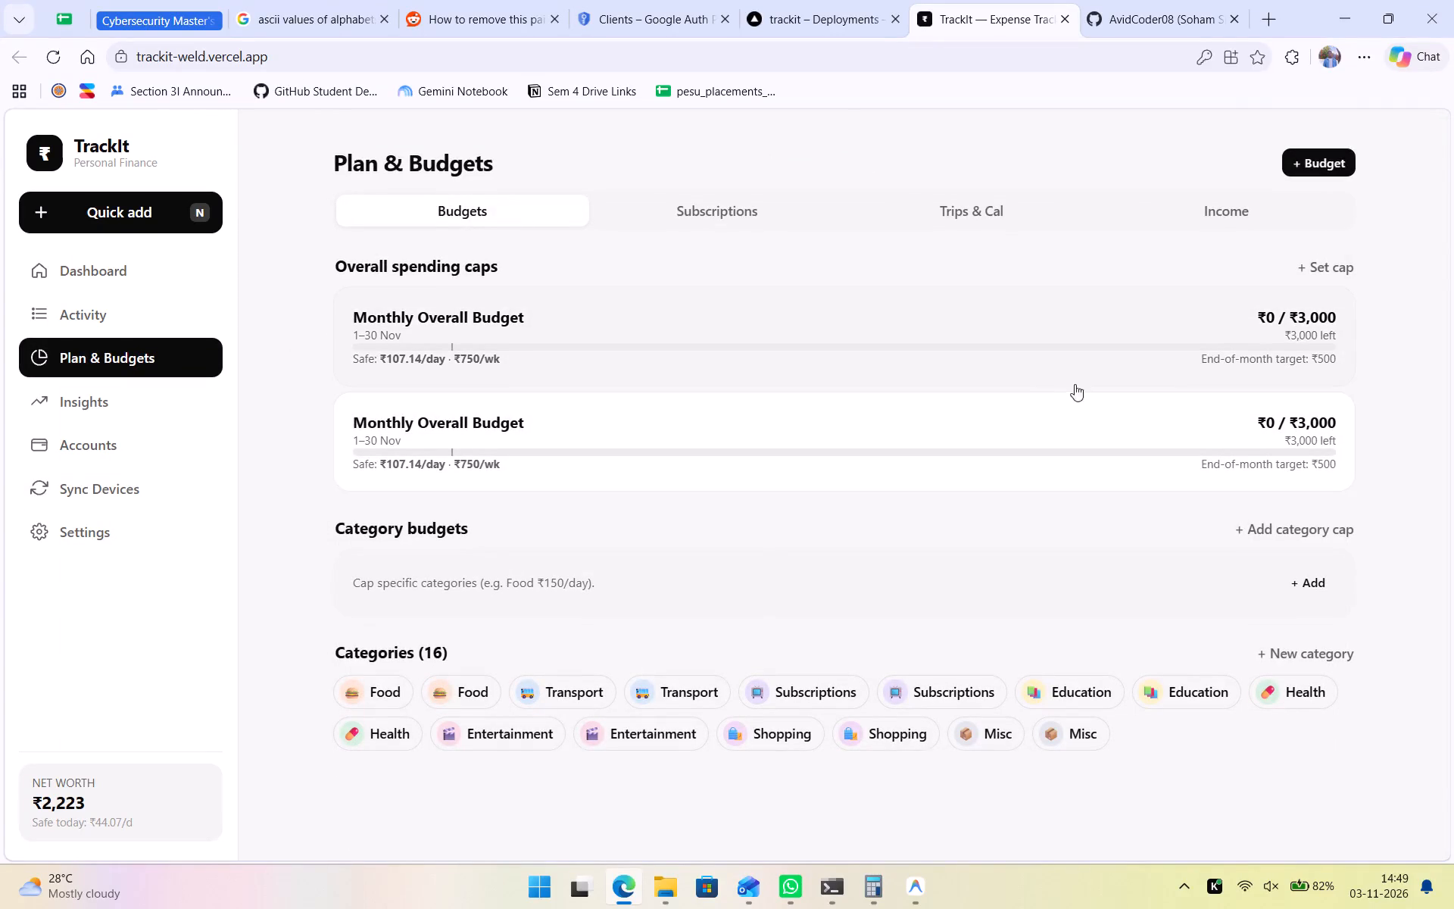
Delete the second, duplicate Monthly Overall Budget from the overall spending caps.
{"action": "left_click", "coordinate": [1081, 426]}
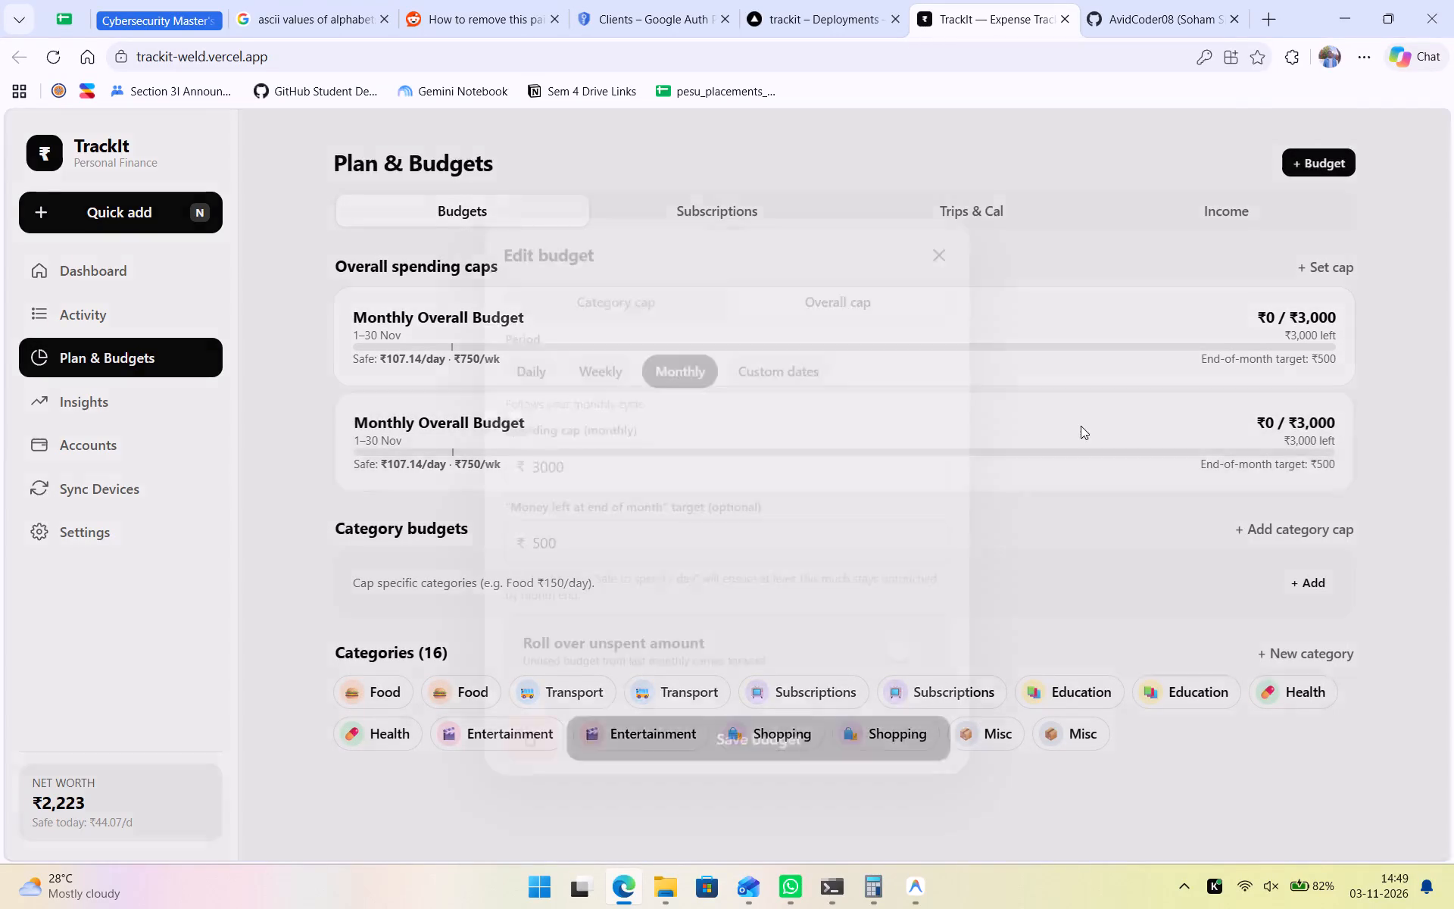
{"action": "left_click", "coordinate": [507, 739]}
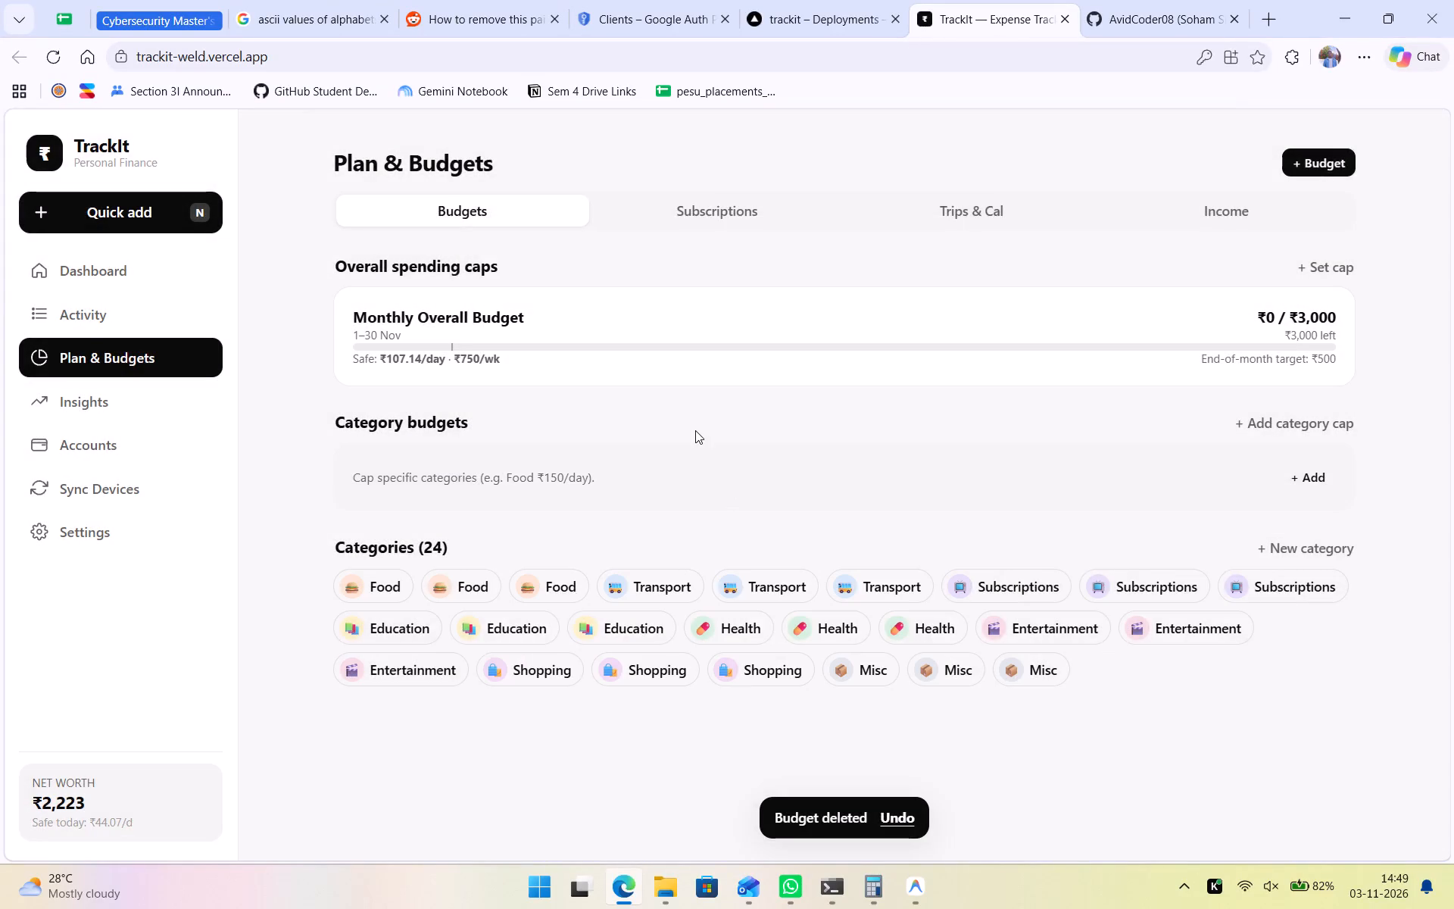
Delete one of the duplicate Food categories from the Categories list.
{"action": "left_click", "coordinate": [457, 592]}
{"action": "left_click", "coordinate": [534, 757]}
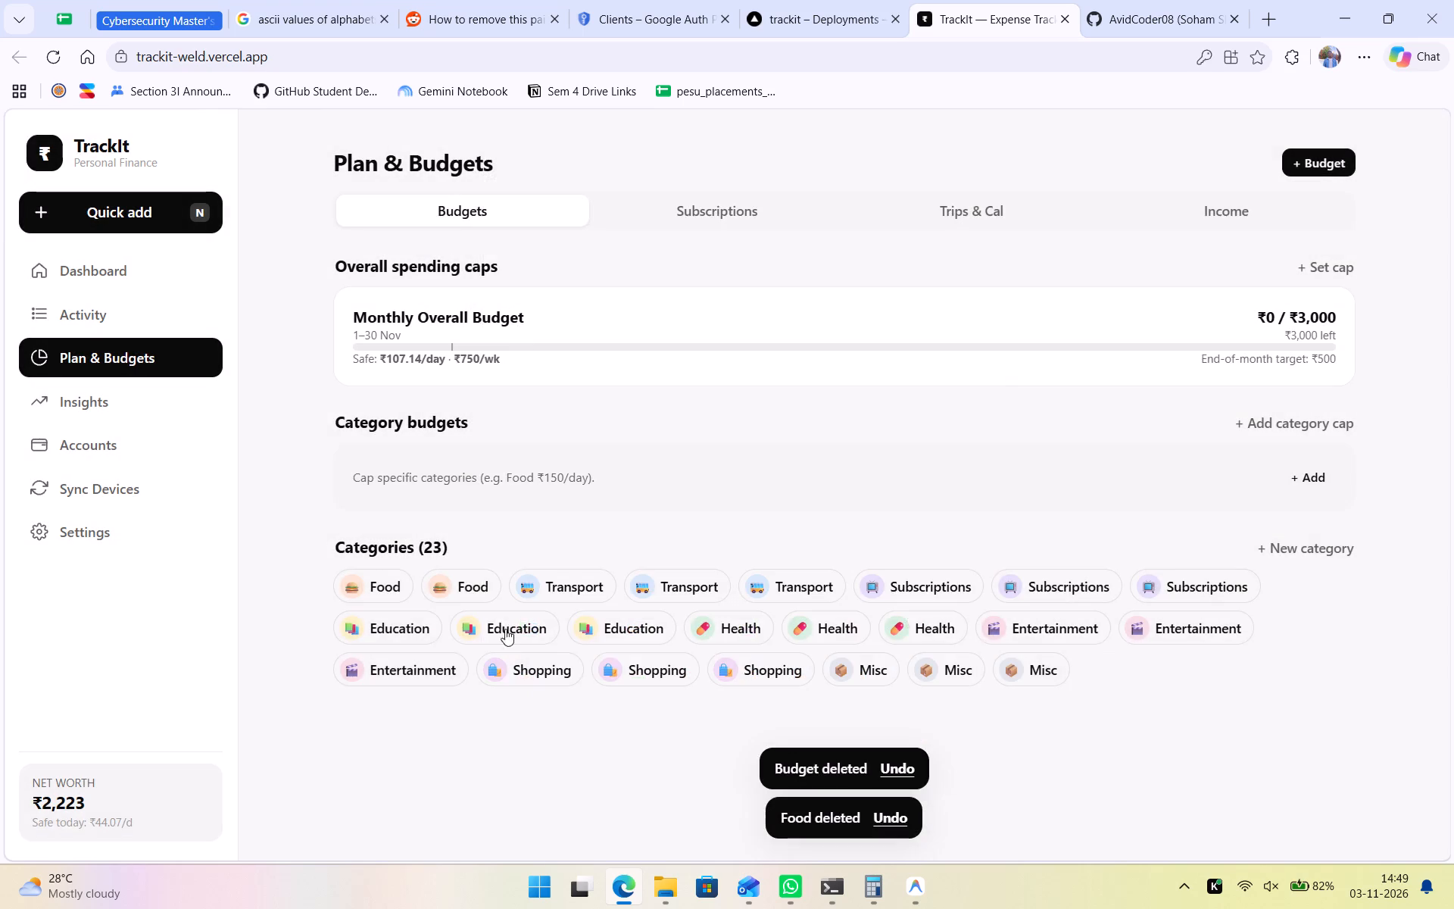
Delete the duplicate Food category and two duplicate Transport categories from the expense categories, keeping one of each.
{"action": "left_click", "coordinate": [466, 580]}
{"action": "left_click", "coordinate": [525, 775]}
{"action": "left_click", "coordinate": [482, 592]}
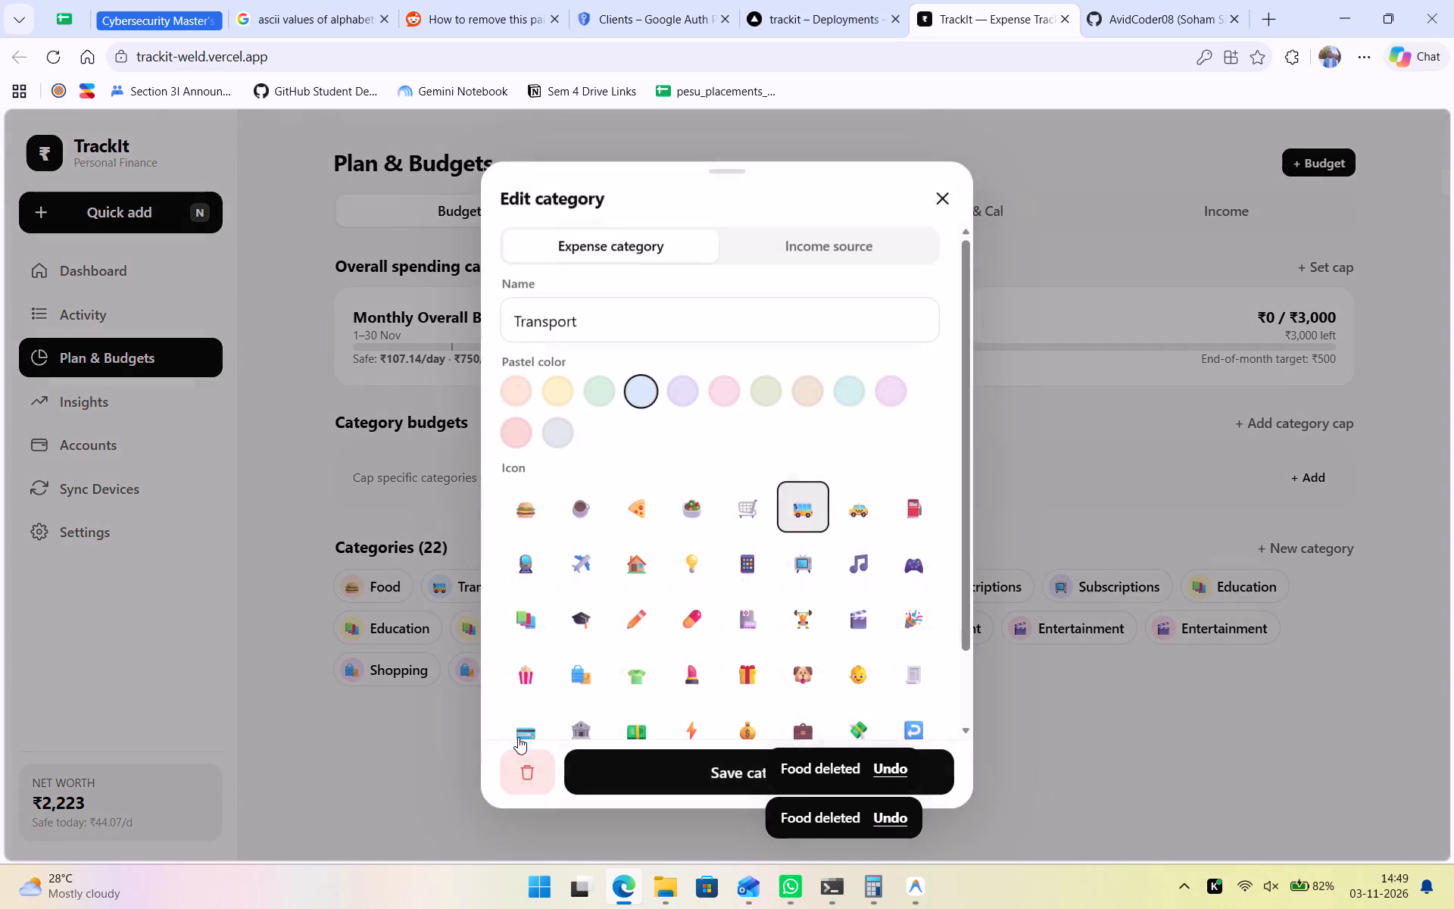
{"action": "left_click", "coordinate": [519, 764]}
{"action": "left_click", "coordinate": [465, 591]}
{"action": "left_click", "coordinate": [512, 776]}
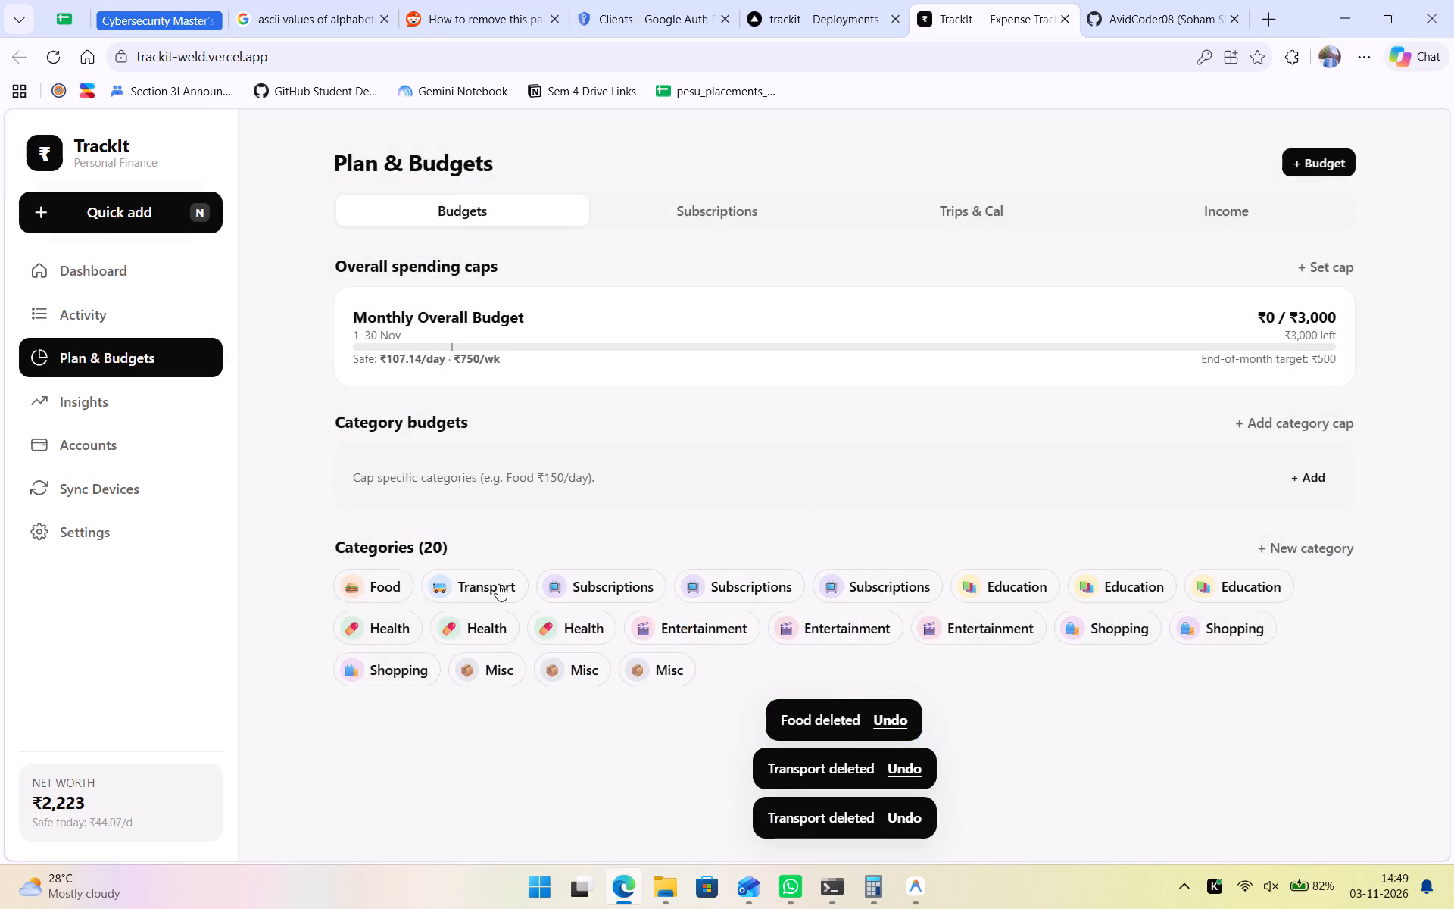
Delete two duplicate Subscriptions categories and two duplicate Education categories, keeping one of each.
{"action": "left_click", "coordinate": [563, 592]}
{"action": "left_click", "coordinate": [548, 779]}
{"action": "left_click", "coordinate": [616, 578]}
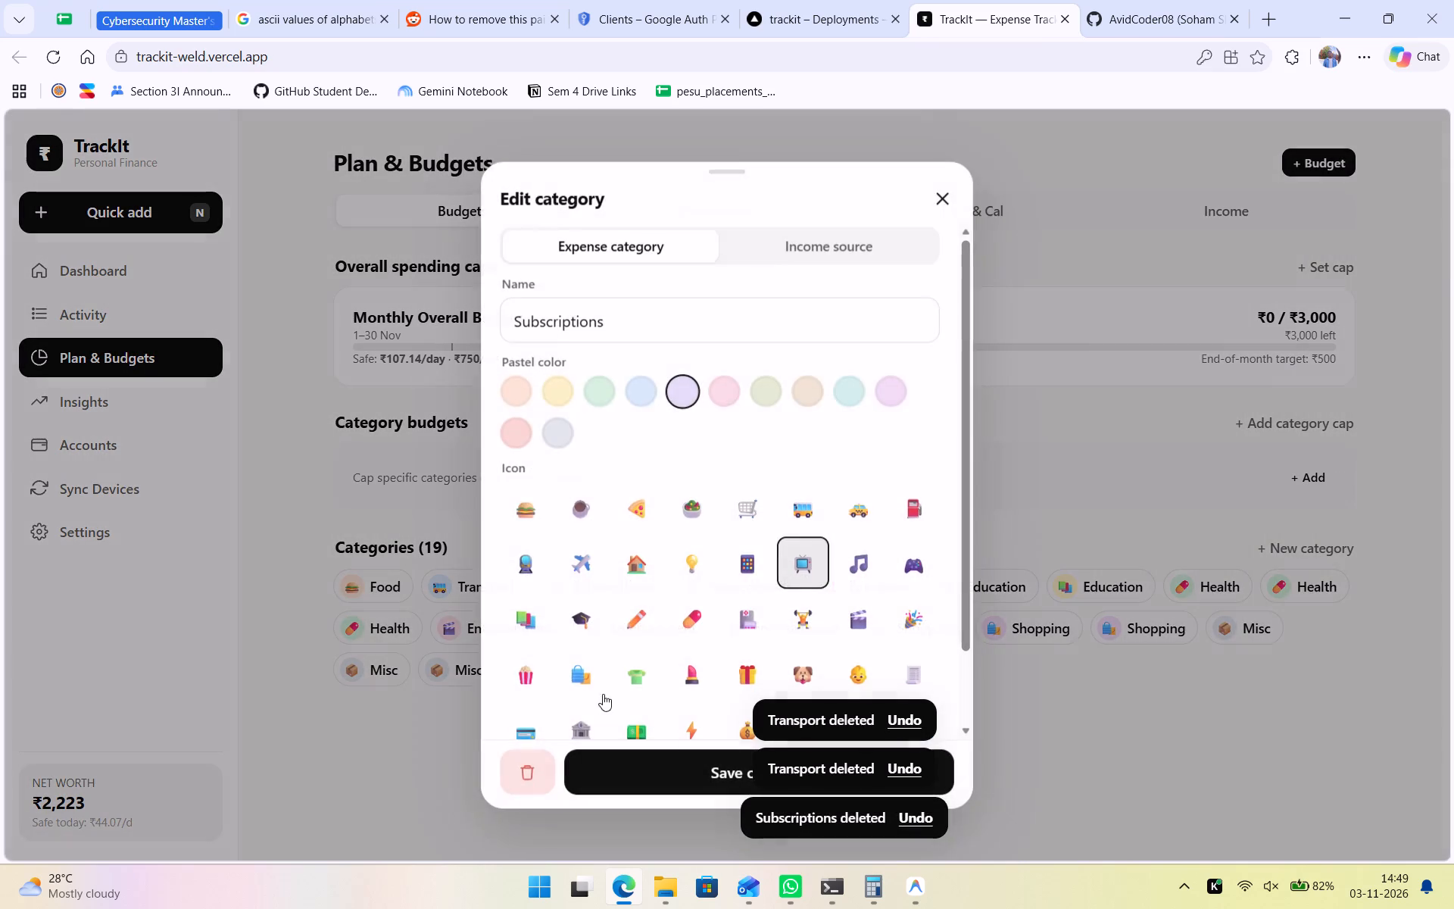
{"action": "left_click", "coordinate": [526, 765]}
{"action": "left_click", "coordinate": [732, 577]}
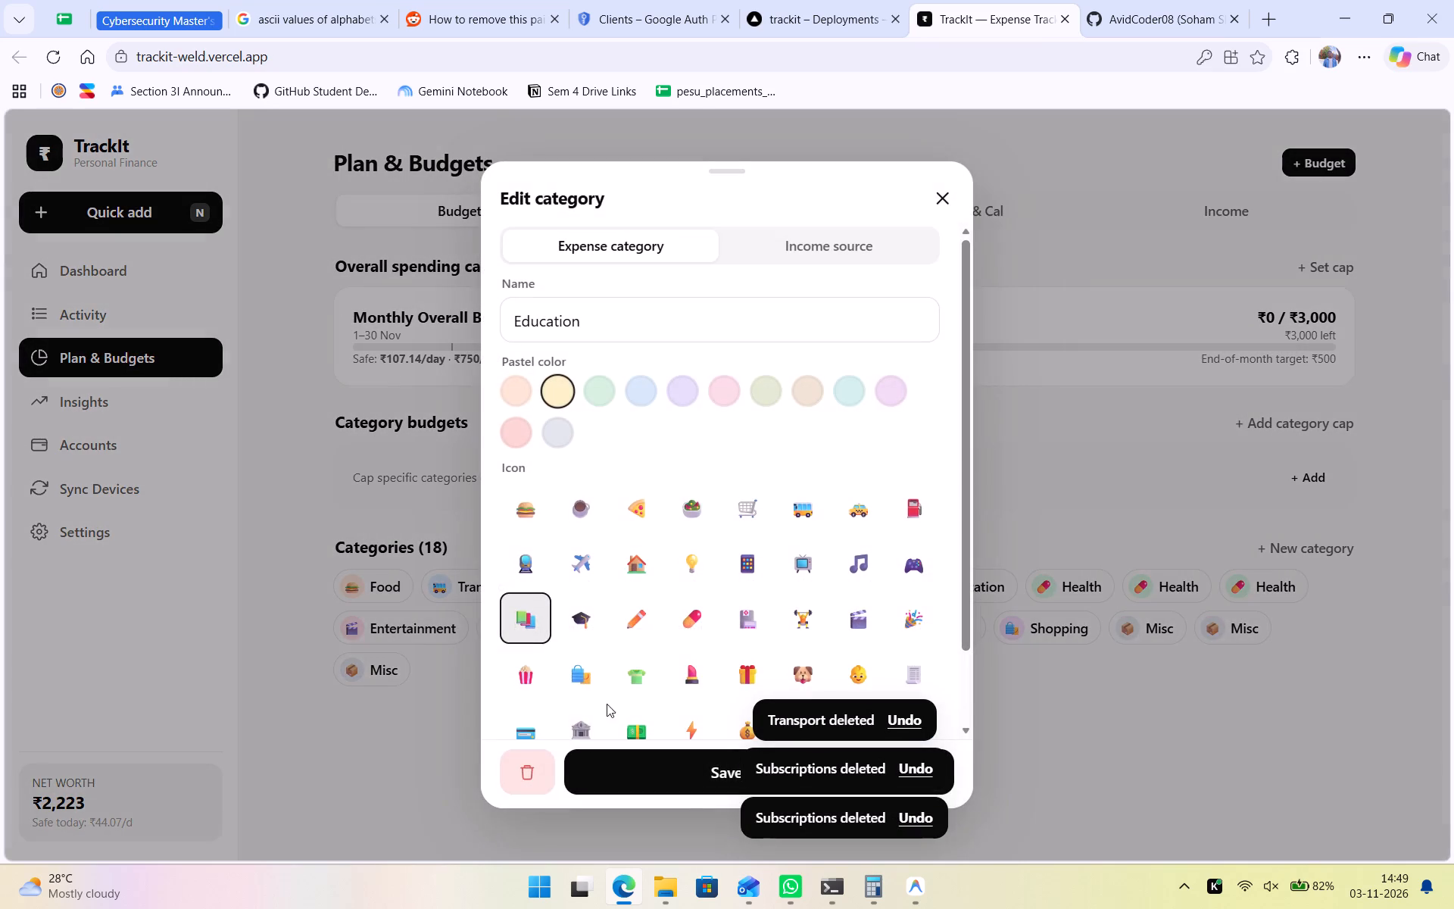
{"action": "left_click", "coordinate": [528, 765]}
{"action": "left_click", "coordinate": [757, 586]}
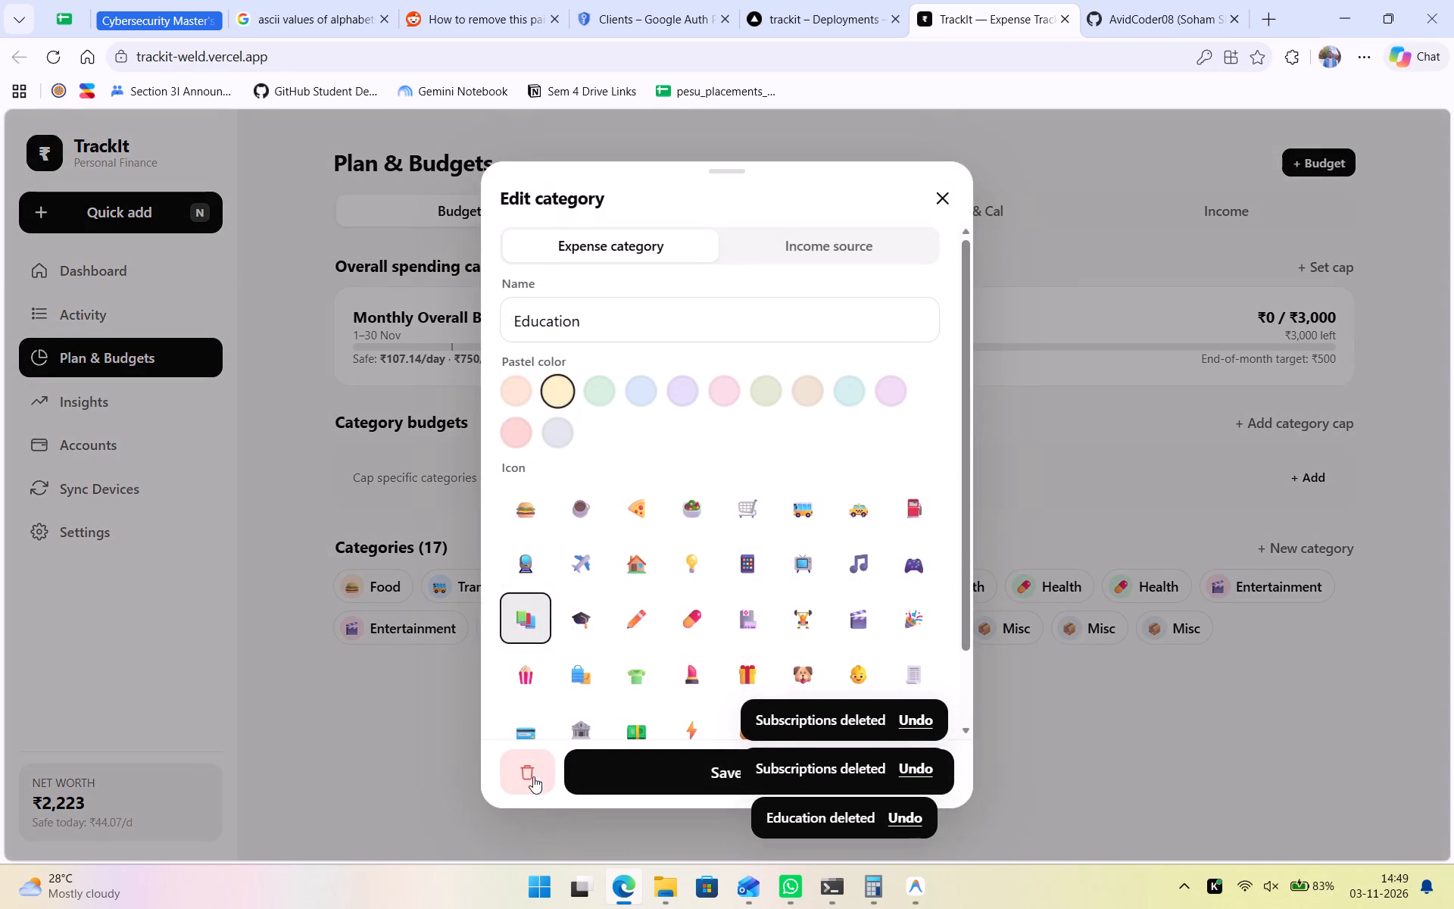
{"action": "left_click", "coordinate": [534, 773]}
Delete two duplicate Health categories and two duplicate Entertainment categories, keeping one of each.
{"action": "left_click", "coordinate": [822, 595]}
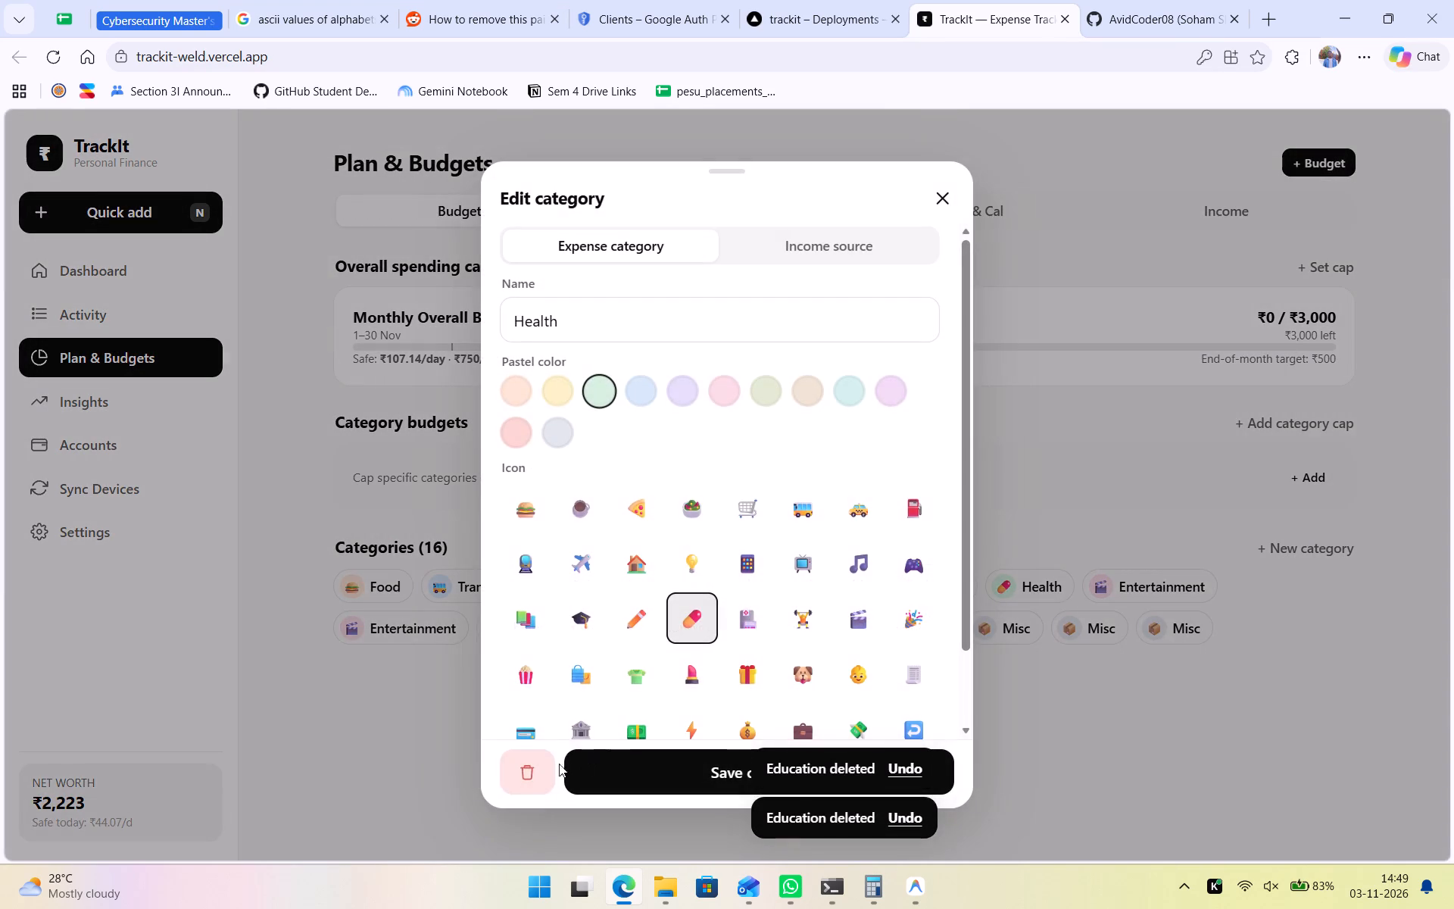
{"action": "left_click", "coordinate": [551, 766]}
{"action": "left_click", "coordinate": [855, 578]}
{"action": "left_click", "coordinate": [527, 783]}
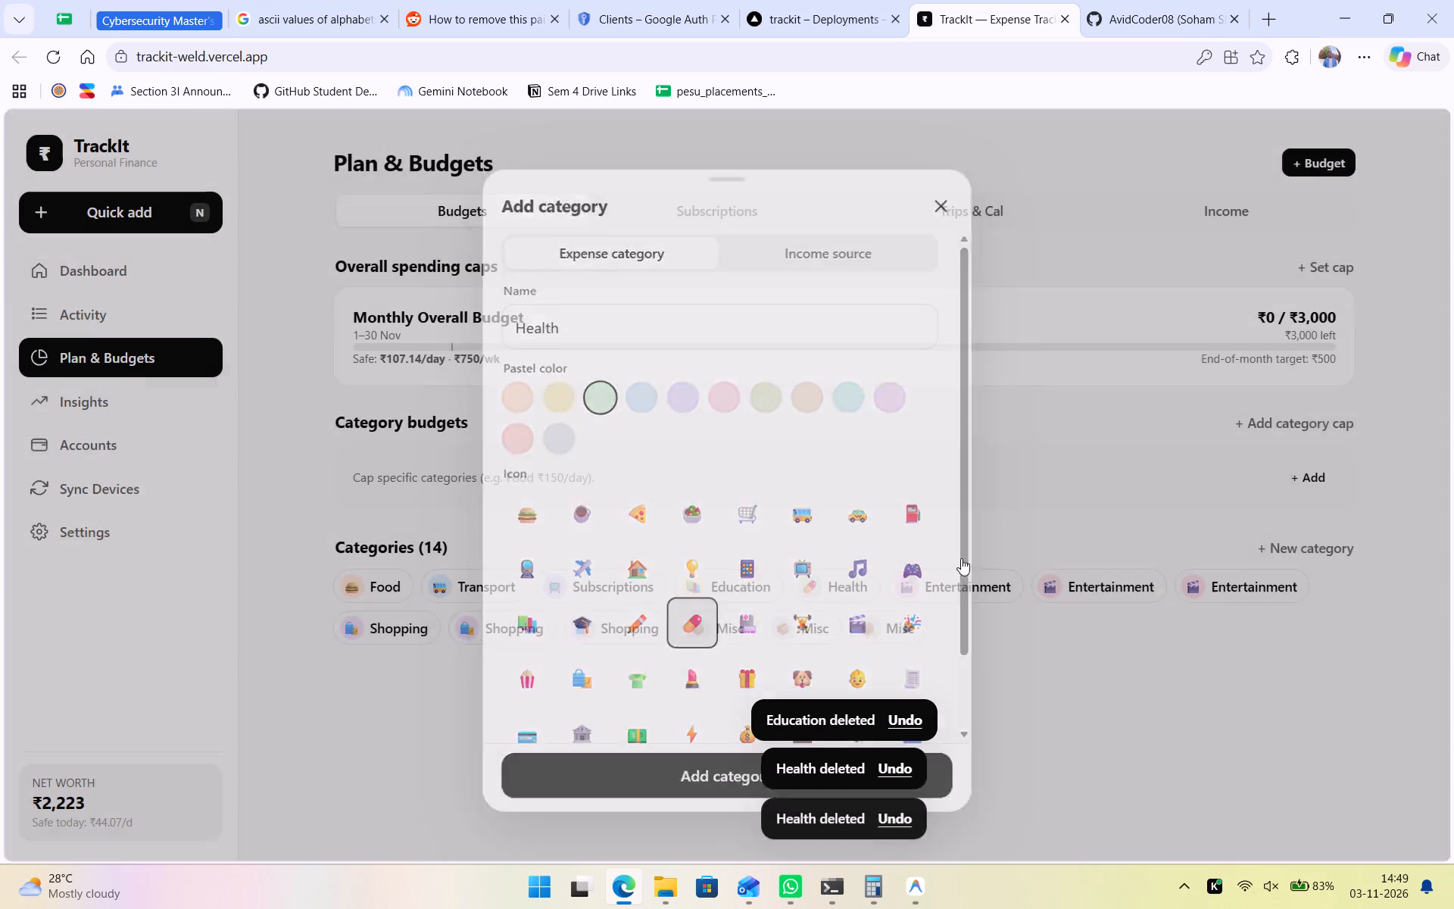
{"action": "left_click", "coordinate": [963, 593]}
{"action": "left_click", "coordinate": [542, 770]}
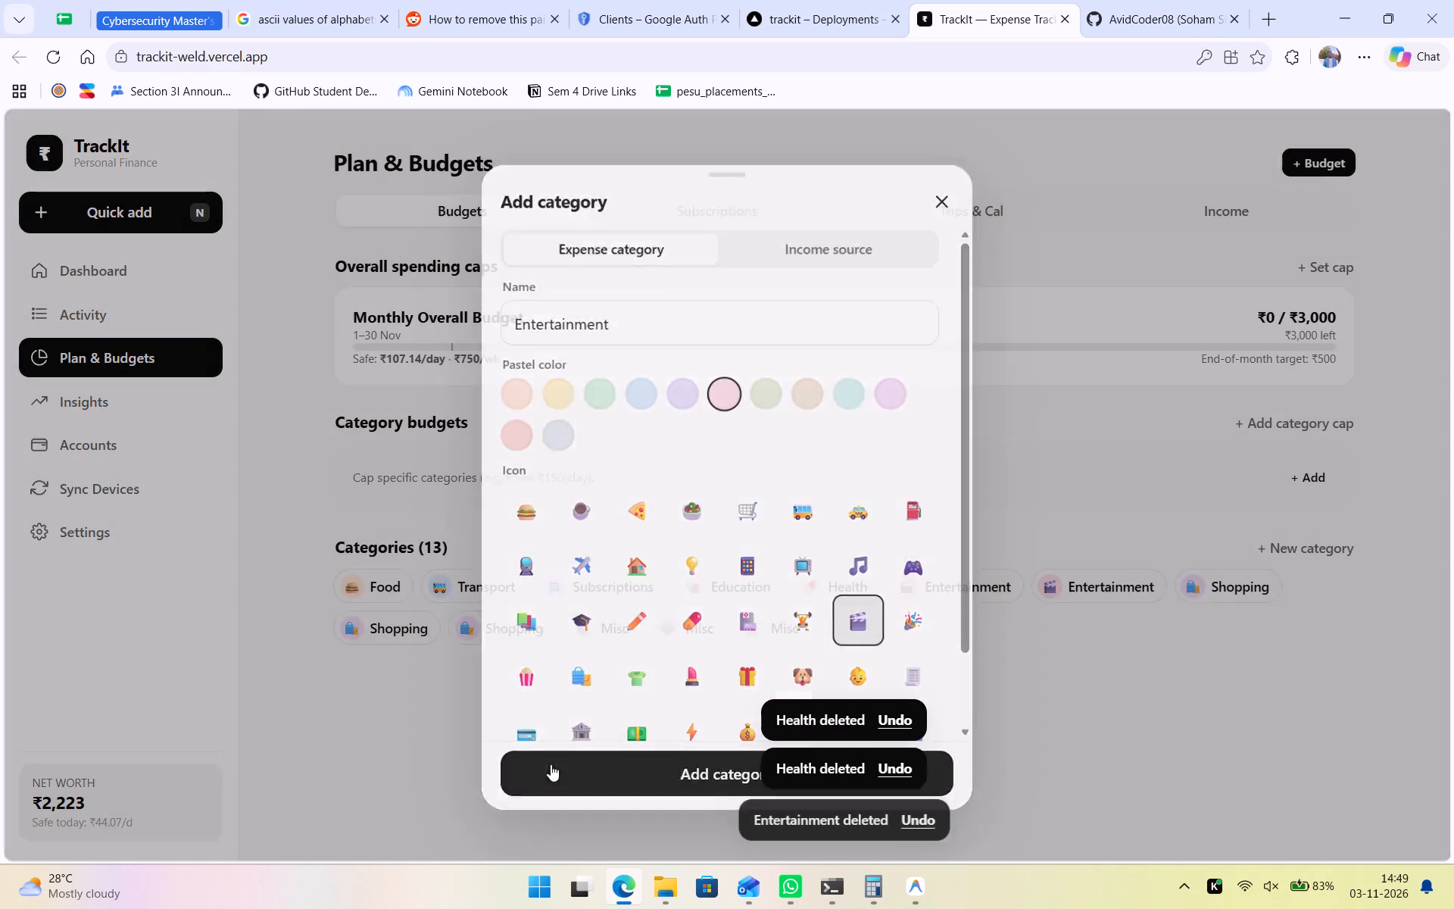
{"action": "left_click", "coordinate": [1003, 584]}
{"action": "left_click", "coordinate": [509, 781]}
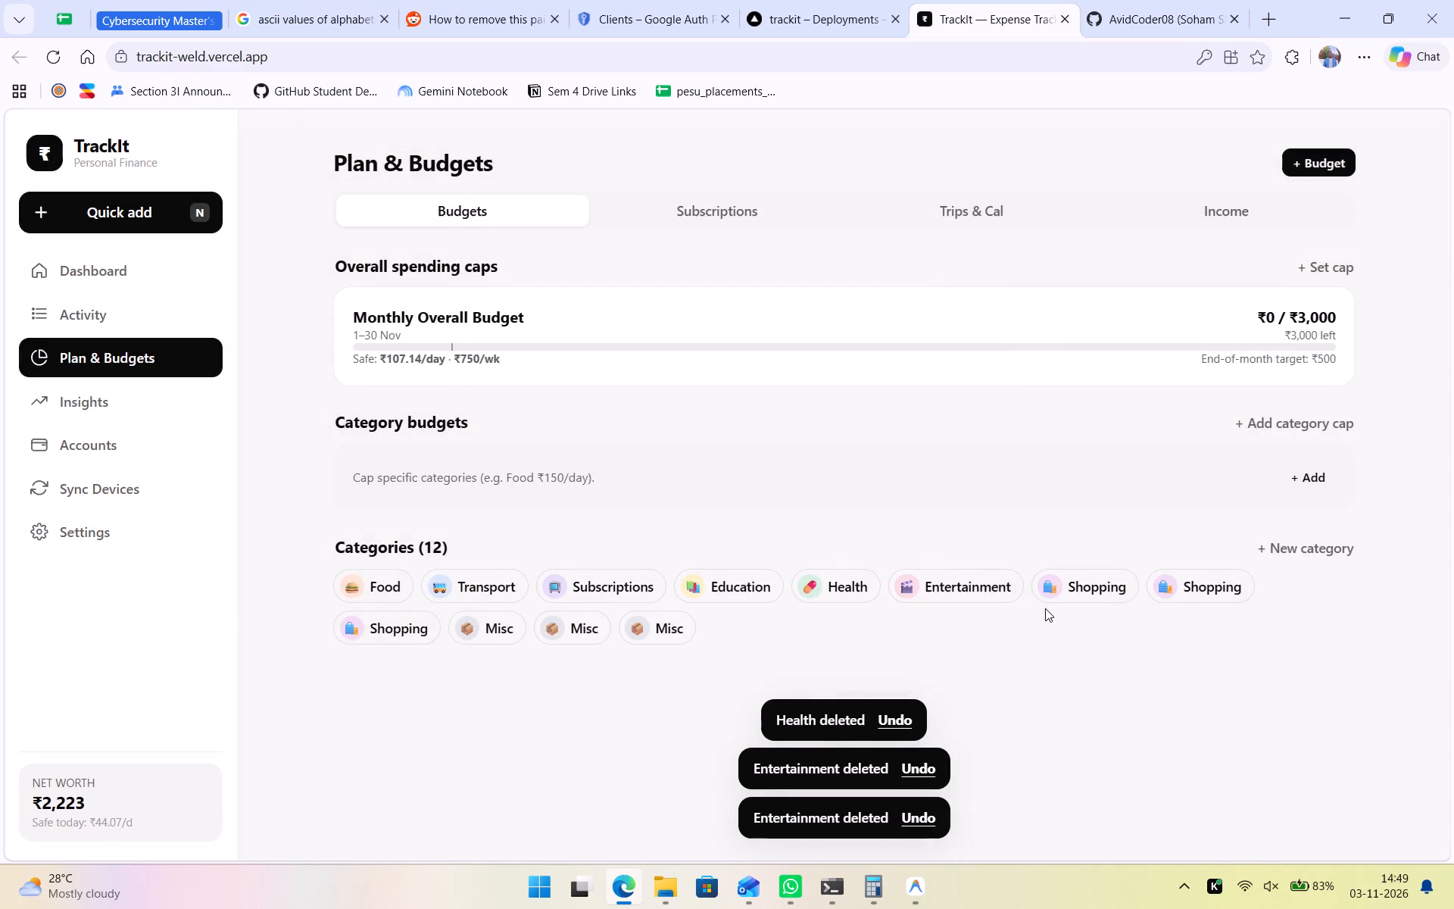
Delete two duplicate Shopping categories and two duplicate Misc categories, keeping one of each.
{"action": "left_click", "coordinate": [1078, 592]}
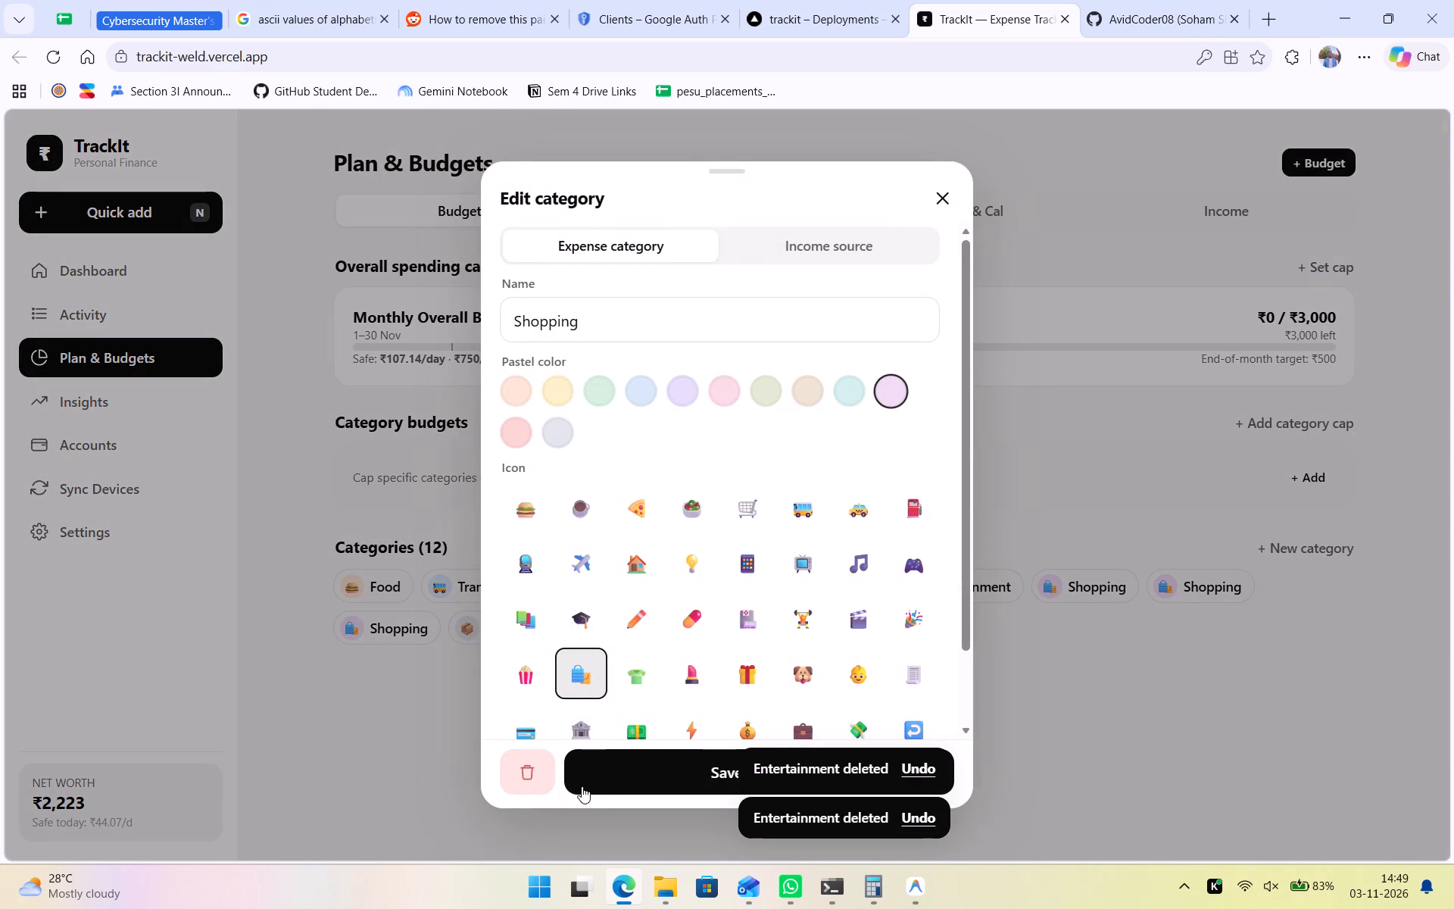
{"action": "left_click", "coordinate": [531, 772]}
{"action": "left_click", "coordinate": [1068, 574]}
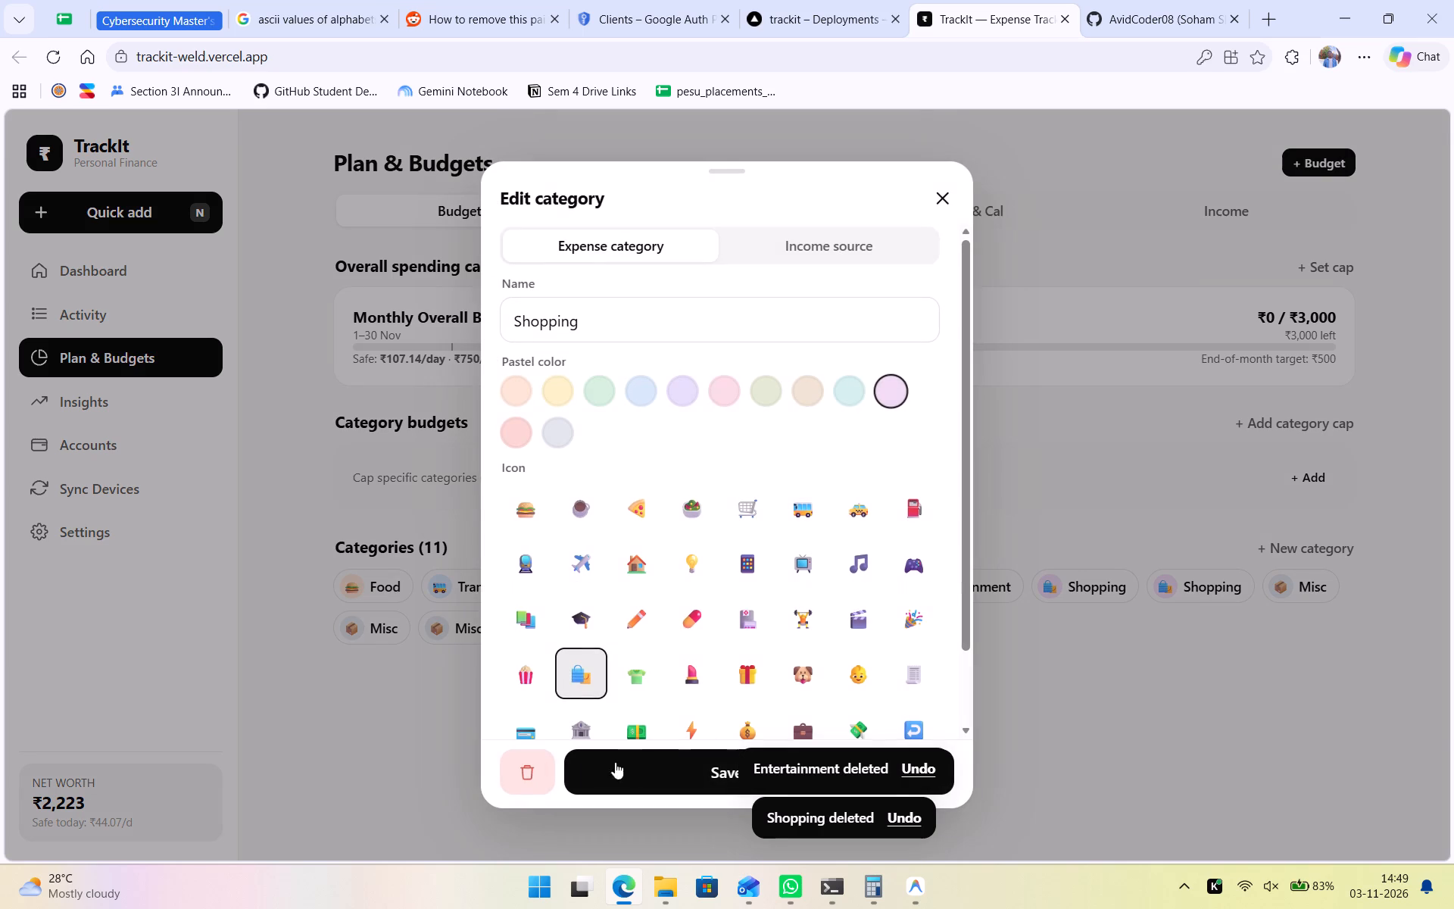
{"action": "left_click", "coordinate": [521, 766]}
{"action": "left_click", "coordinate": [1200, 586]}
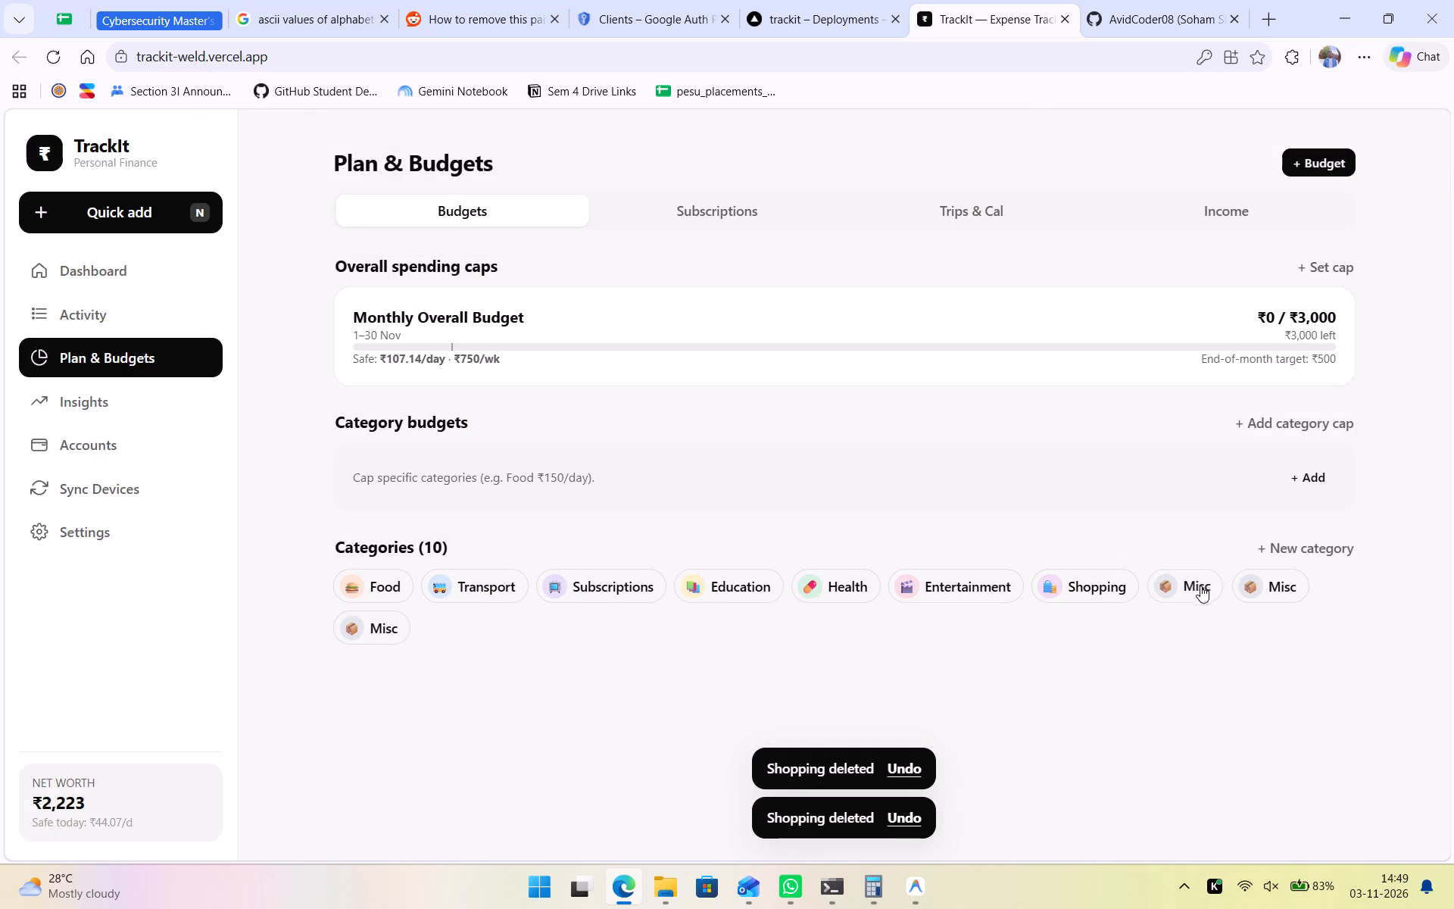
{"action": "left_click", "coordinate": [533, 767]}
{"action": "left_click", "coordinate": [1183, 589]}
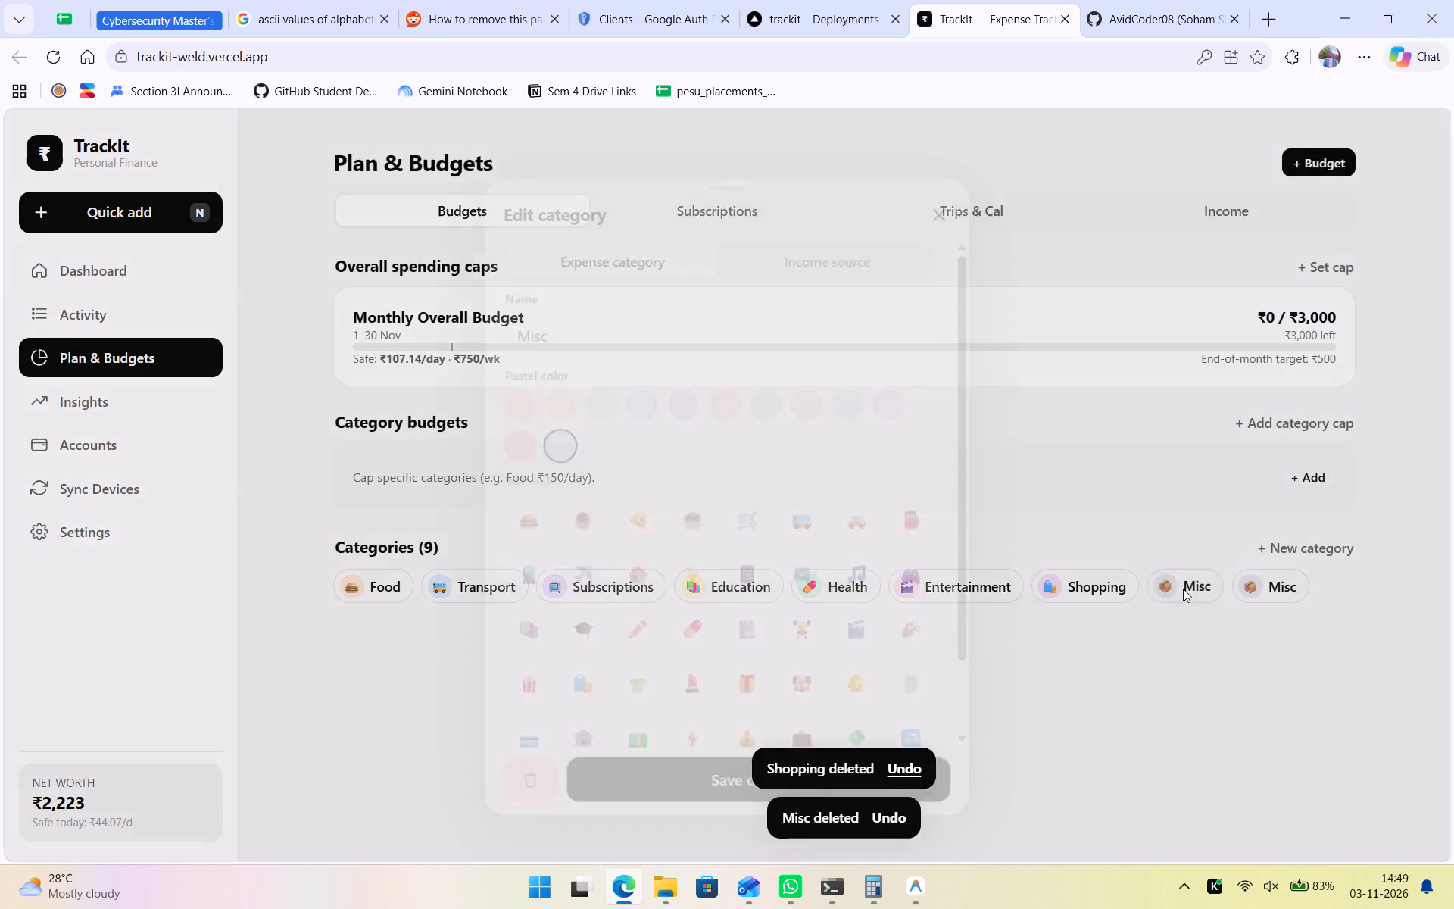
{"action": "left_click", "coordinate": [523, 770]}
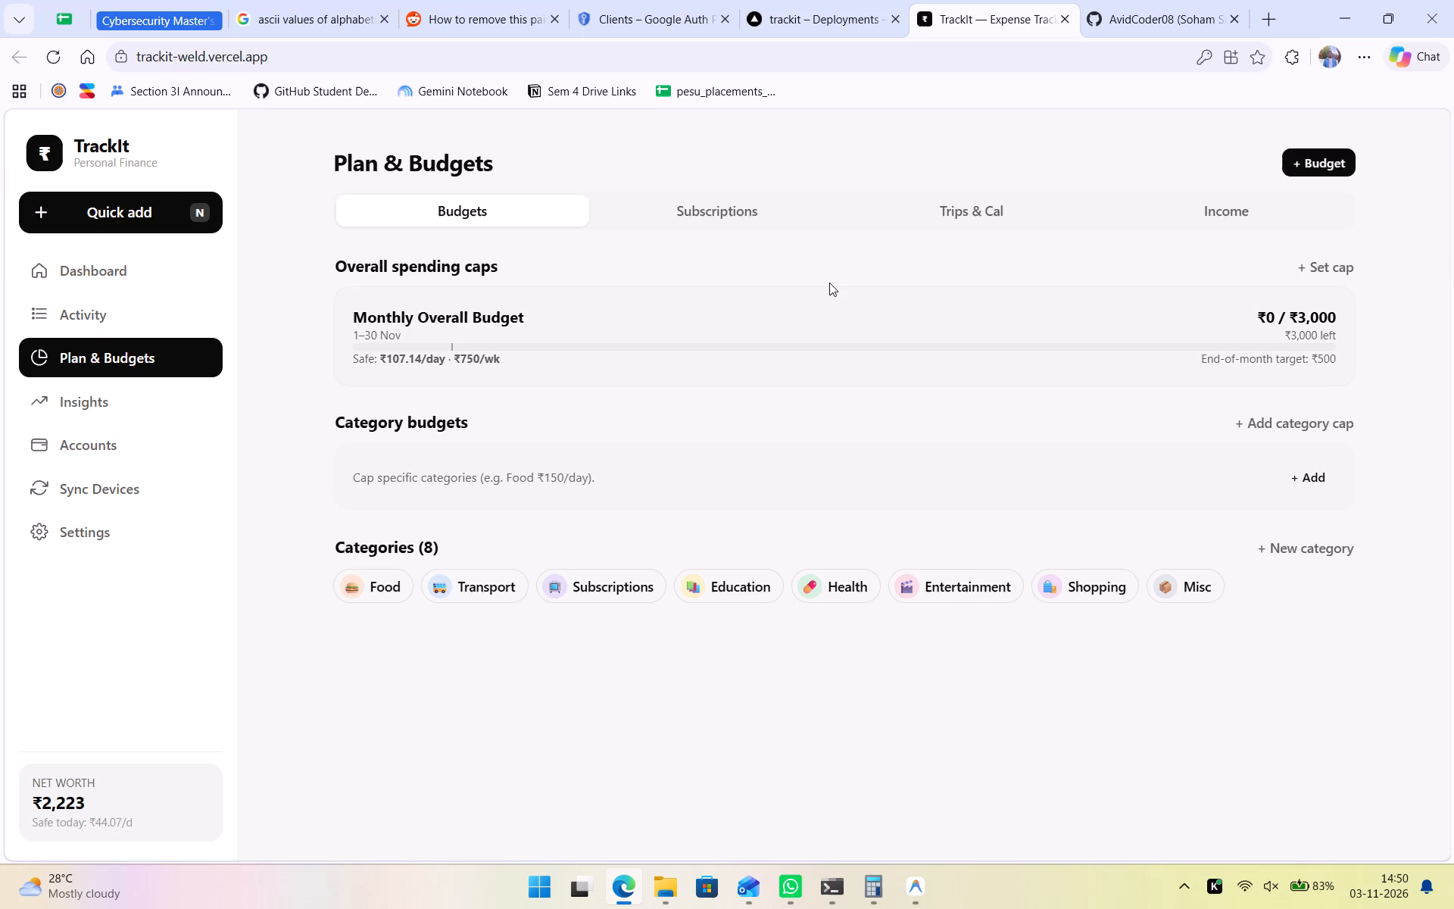
Delete two duplicate Stipend categories from the income categories in the Income section of Plan & Budgets, keeping one.
{"action": "left_click", "coordinate": [730, 214]}
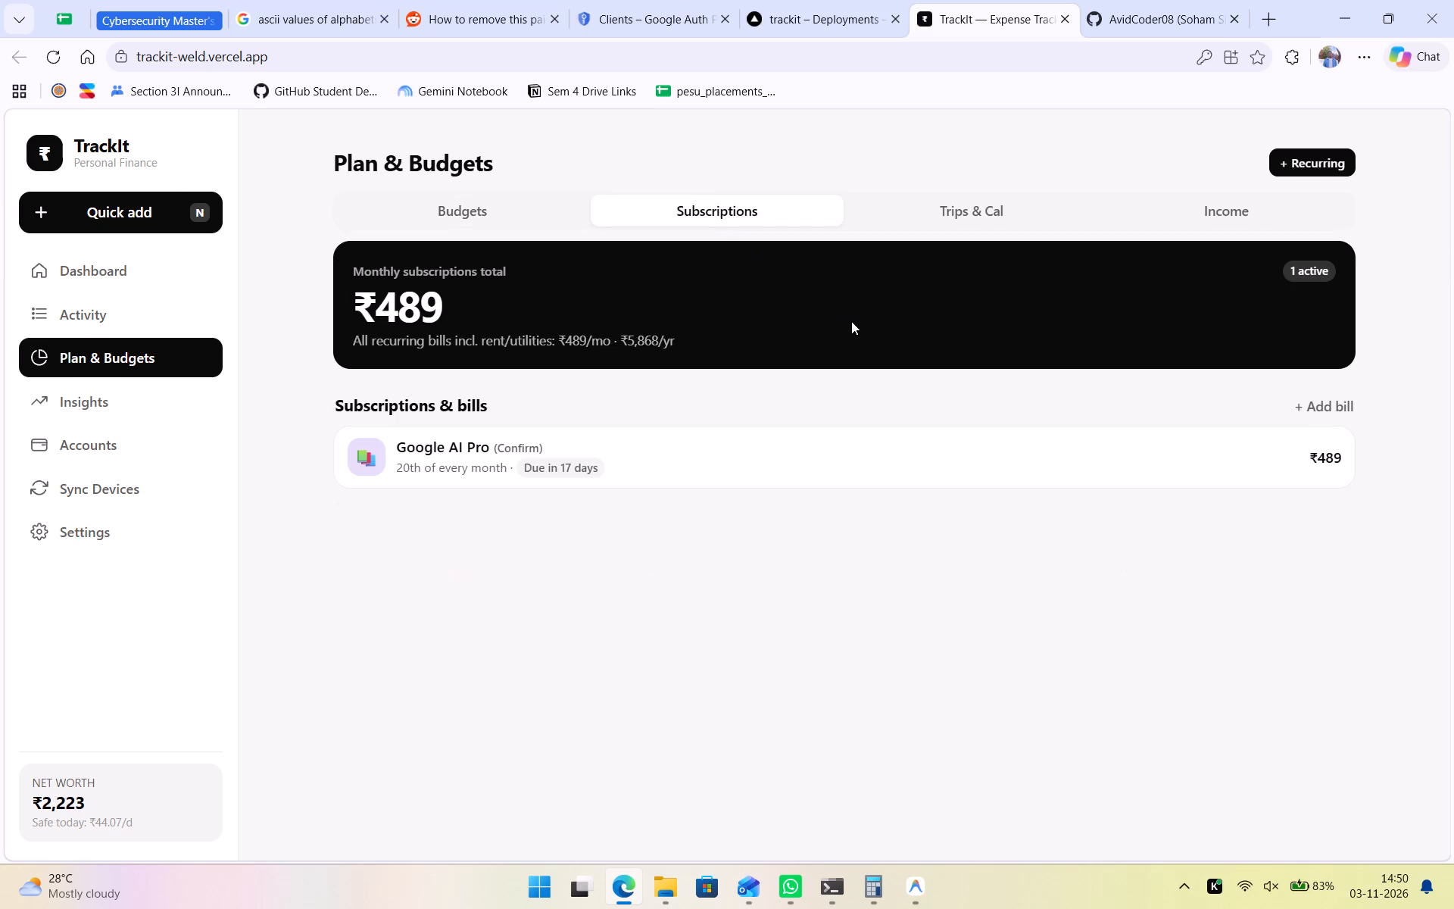
{"action": "left_click", "coordinate": [941, 216]}
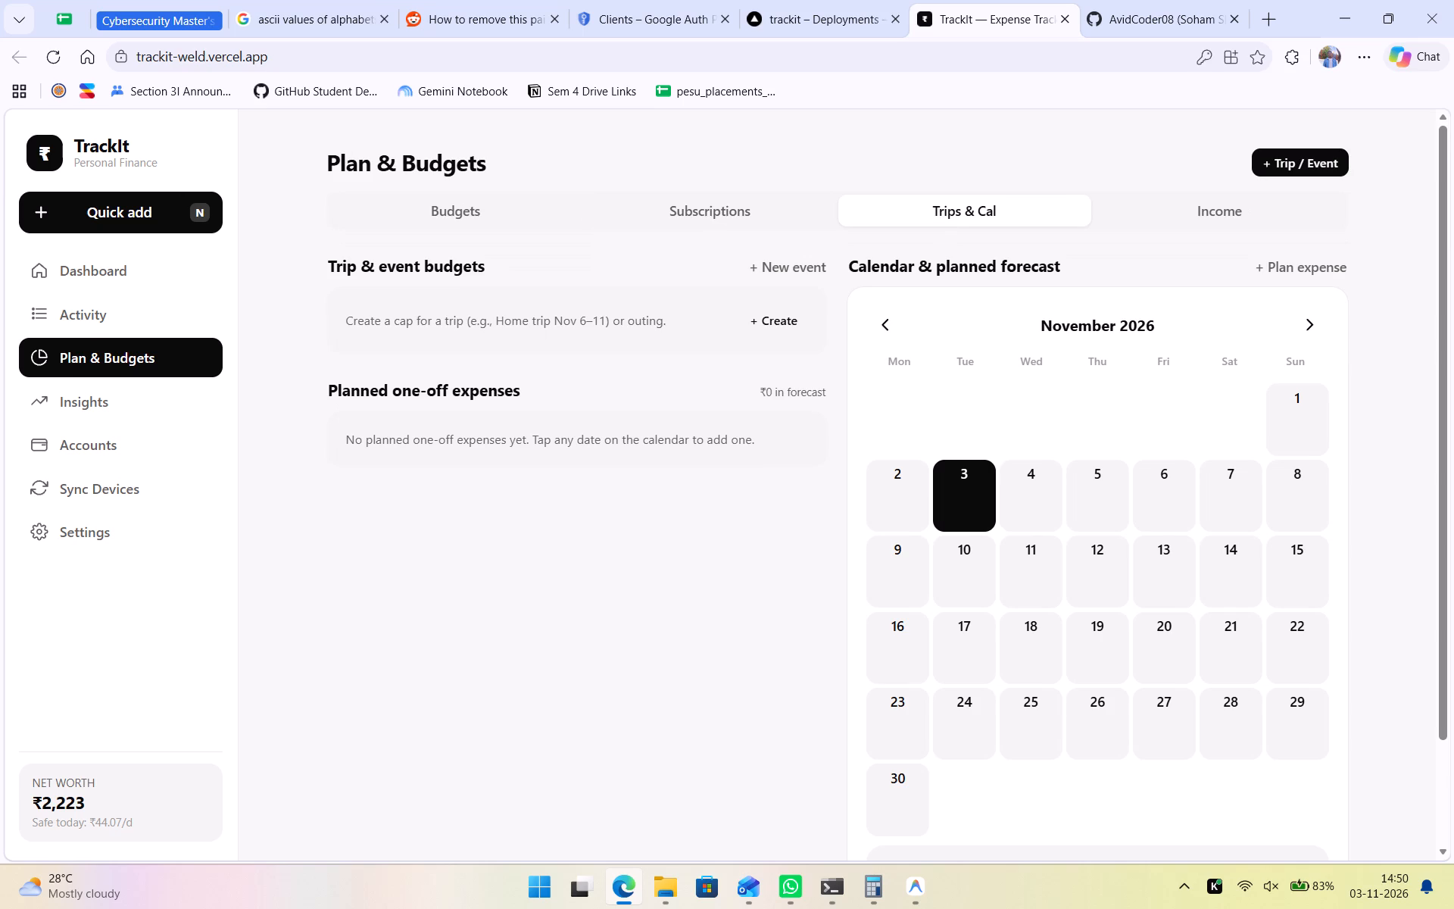
{"action": "left_click", "coordinate": [1144, 223]}
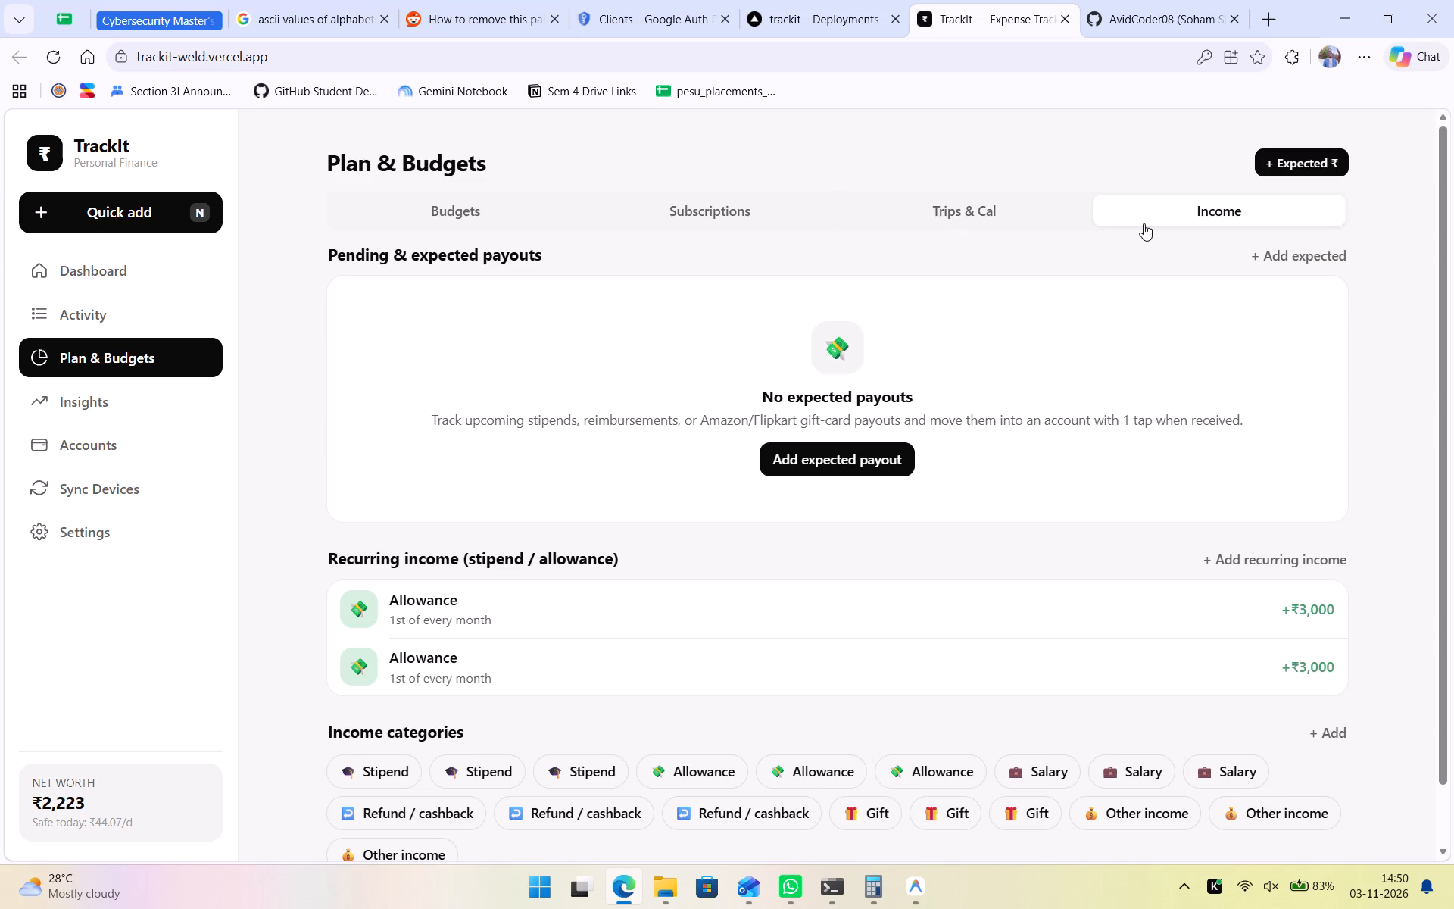
{"action": "scroll", "coordinate": [554, 436], "scroll_direction": "down", "scroll_amount": 1}
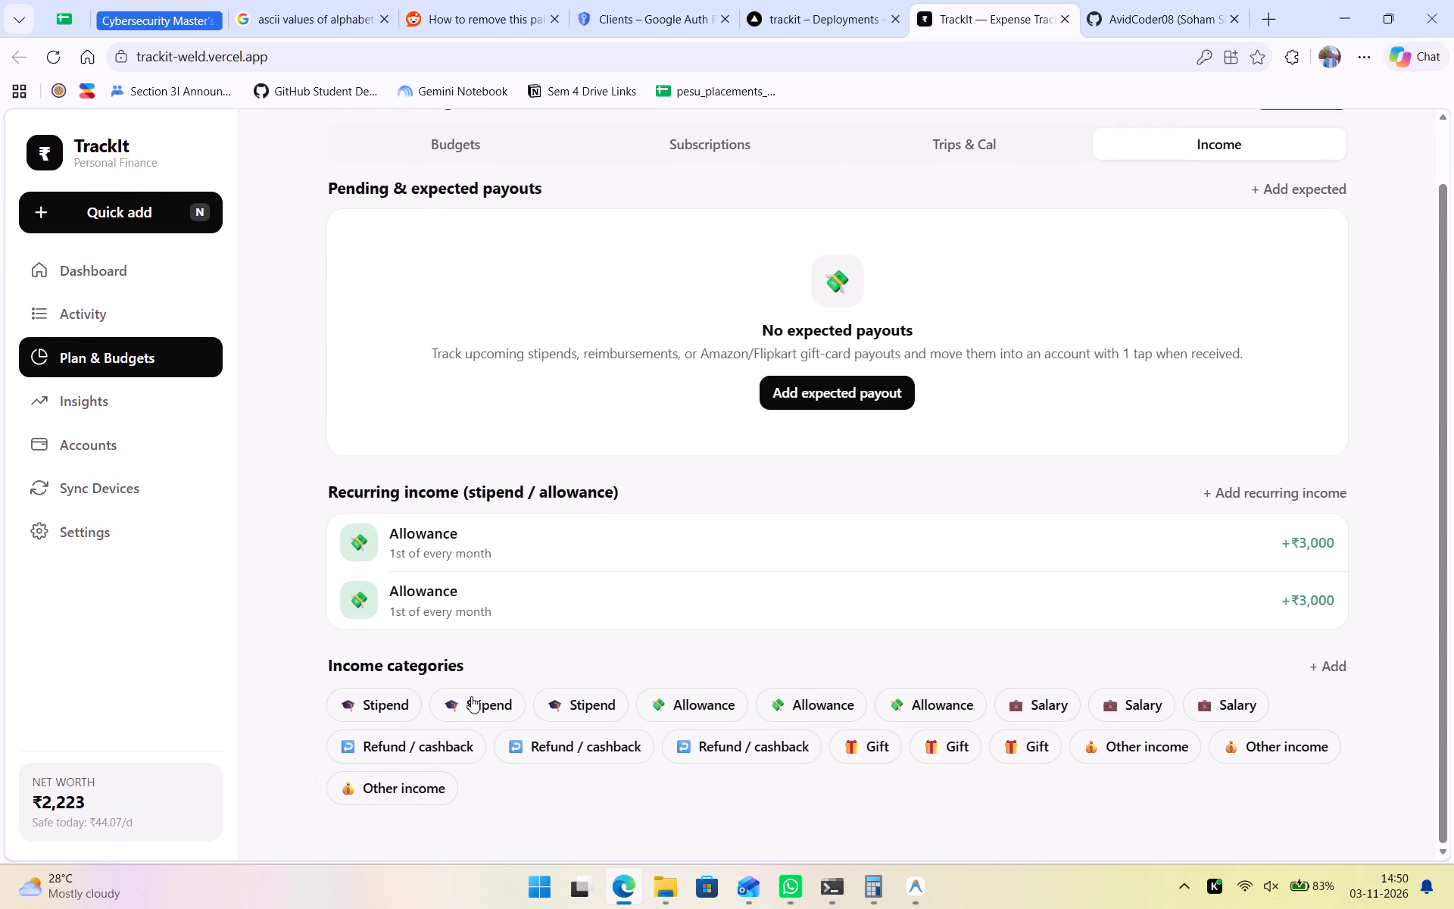
{"action": "left_click", "coordinate": [474, 701]}
{"action": "left_click", "coordinate": [520, 787]}
{"action": "left_click", "coordinate": [484, 741]}
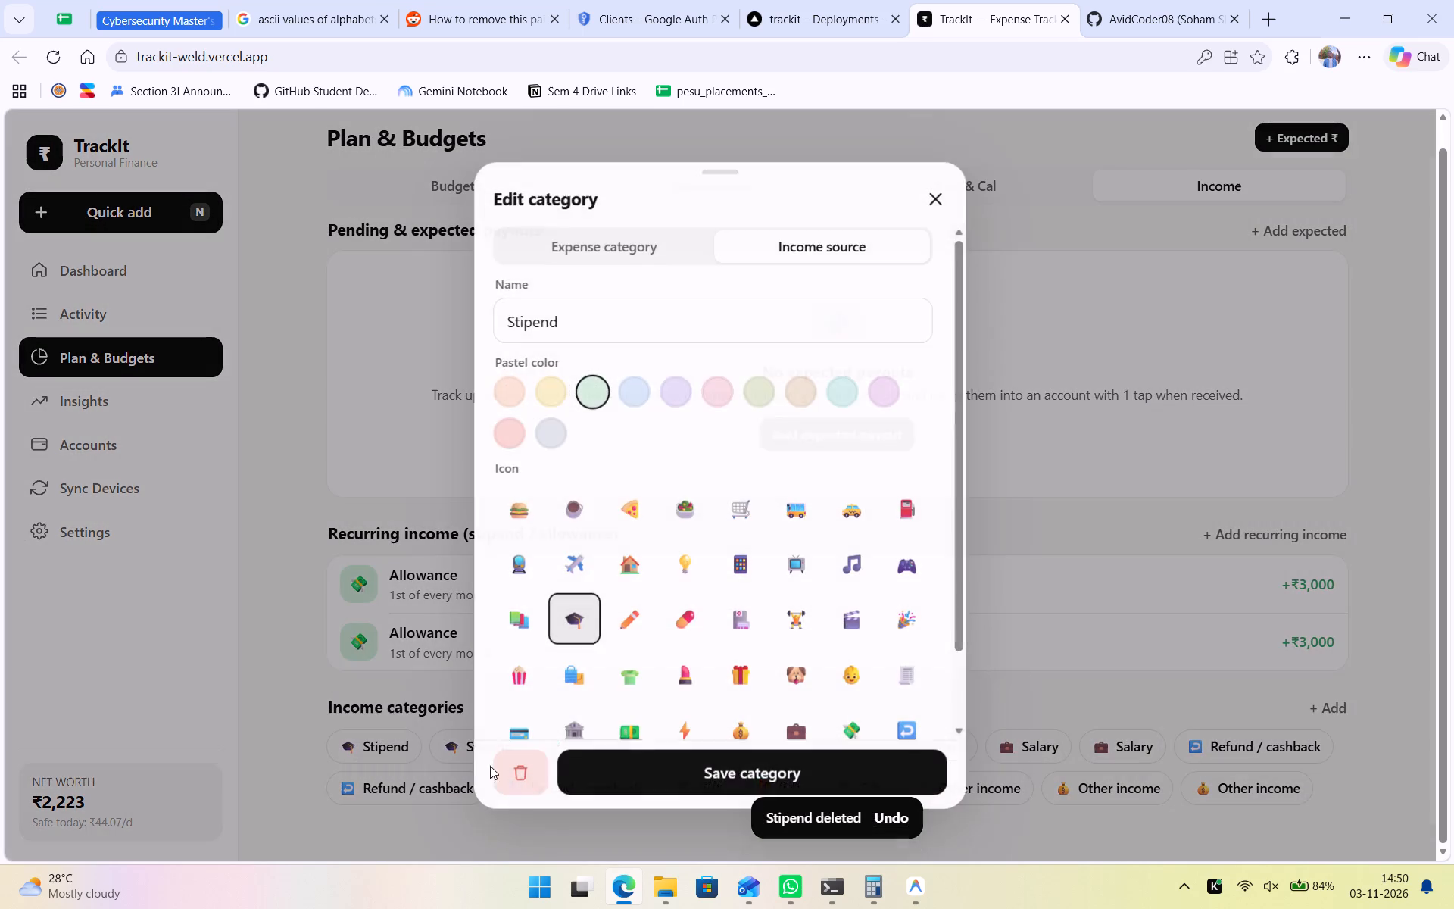
{"action": "left_click", "coordinate": [512, 778]}
Delete all three Allowance categories from the income categories.
{"action": "left_click", "coordinate": [488, 756]}
{"action": "left_click", "coordinate": [495, 770]}
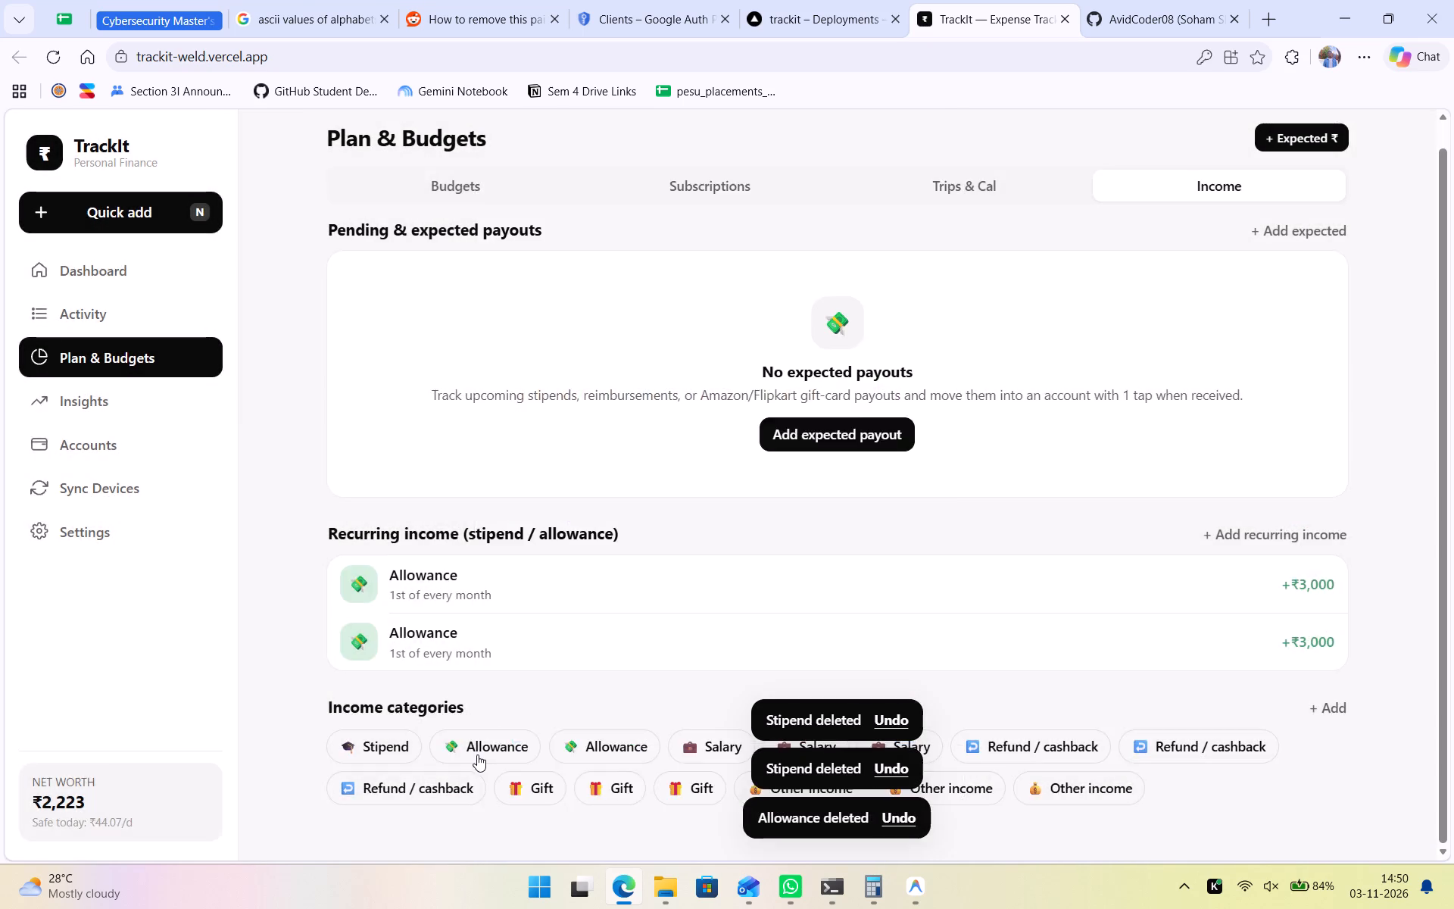
{"action": "left_click", "coordinate": [477, 754]}
{"action": "left_click", "coordinate": [495, 774]}
{"action": "left_click", "coordinate": [458, 739]}
{"action": "left_click", "coordinate": [526, 778]}
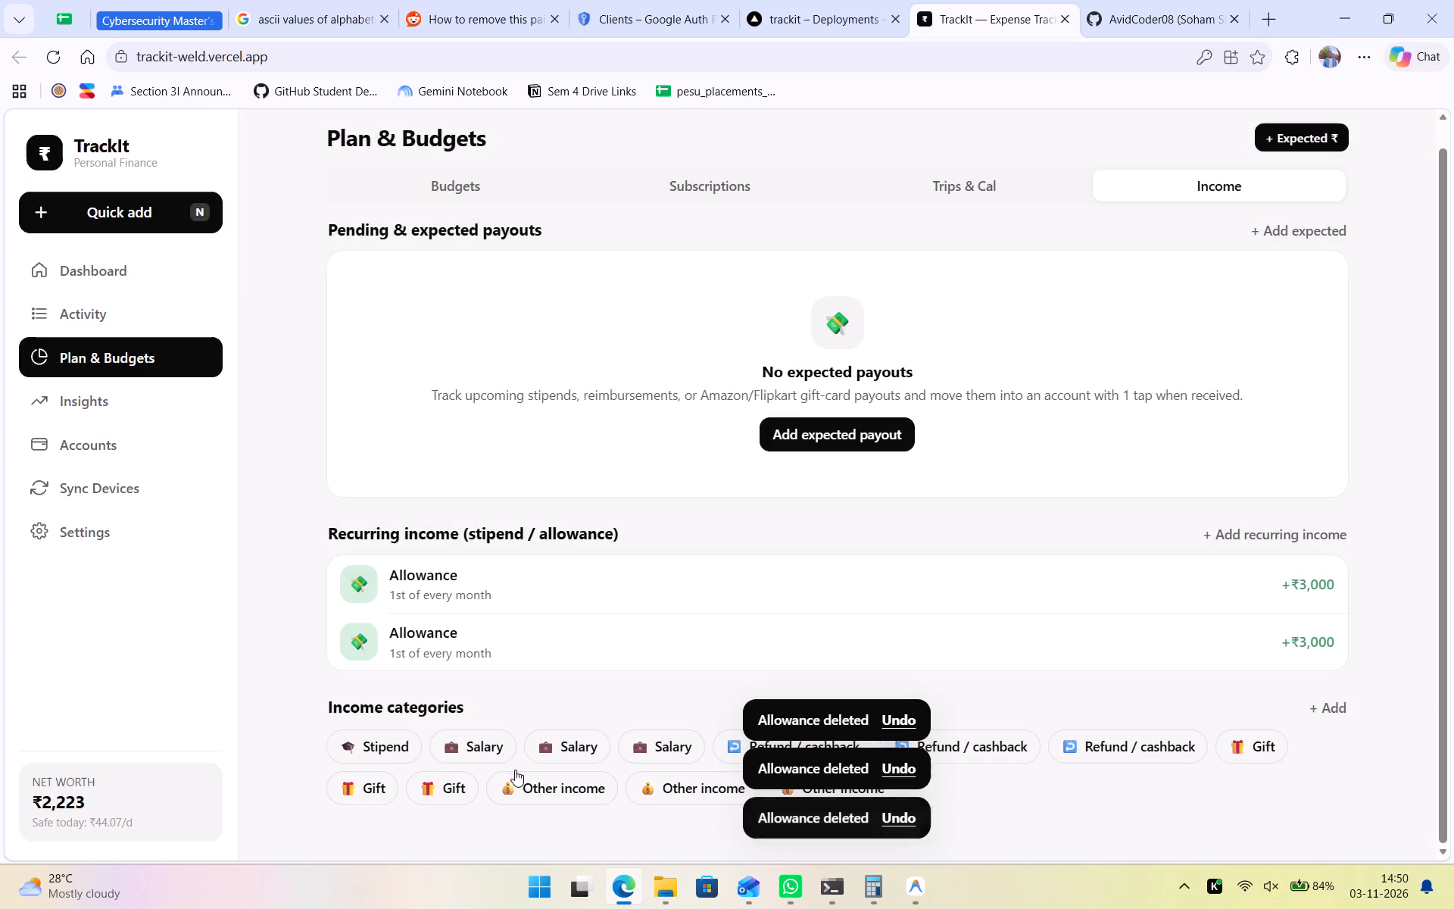
Delete two duplicate Salary income categories, keeping one.
{"action": "left_click", "coordinate": [495, 753]}
{"action": "left_click", "coordinate": [508, 761]}
{"action": "left_click", "coordinate": [488, 754]}
{"action": "left_click", "coordinate": [508, 765]}
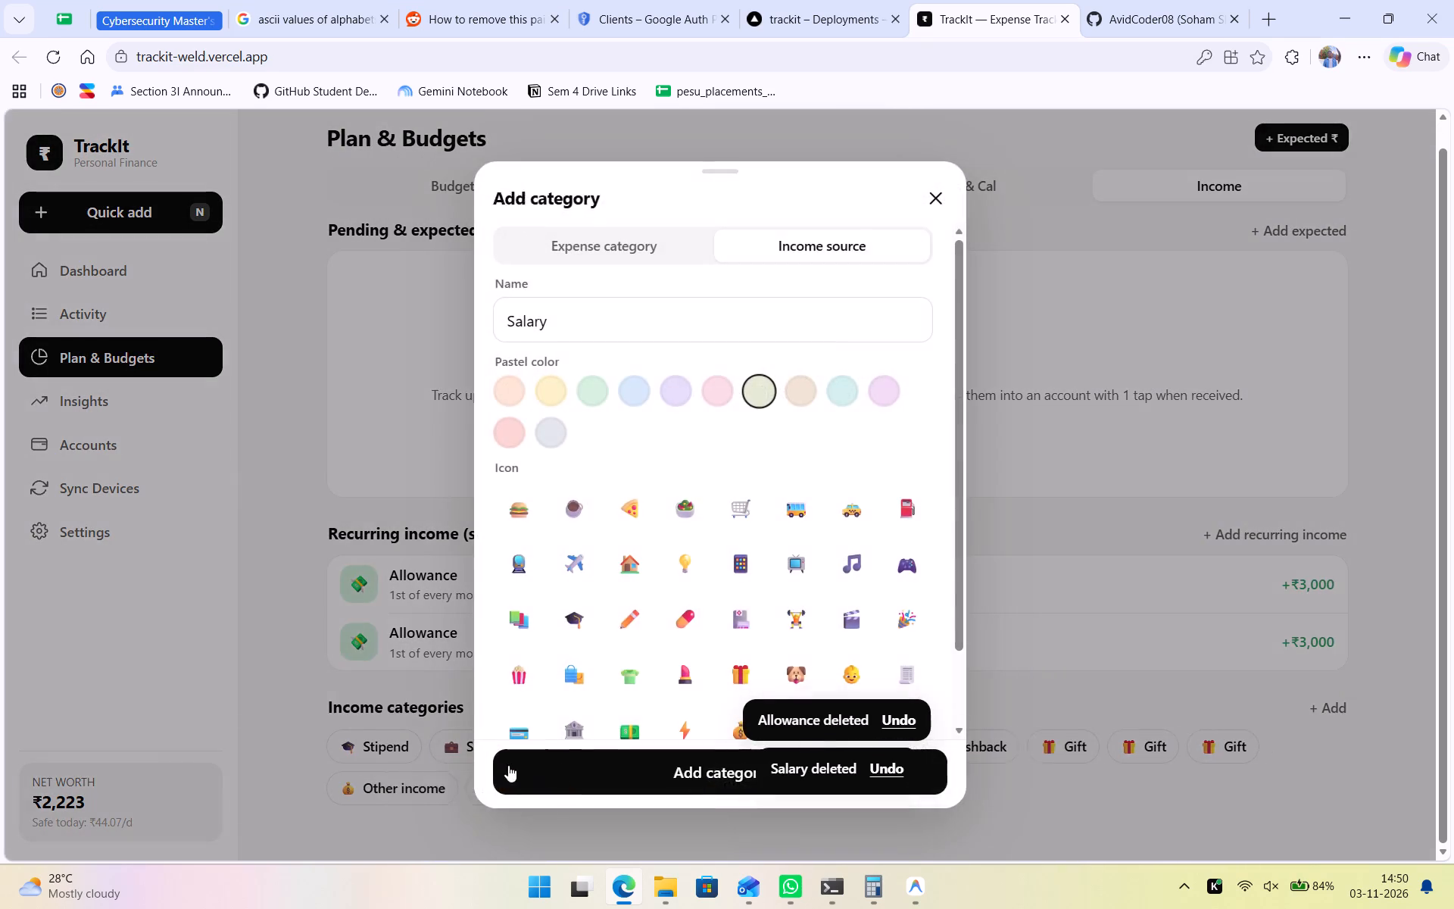
{"action": "left_click", "coordinate": [479, 751]}
{"action": "left_click", "coordinate": [364, 723]}
Delete two duplicate Refund / cashback income categories, keeping one.
{"action": "left_click", "coordinate": [547, 740]}
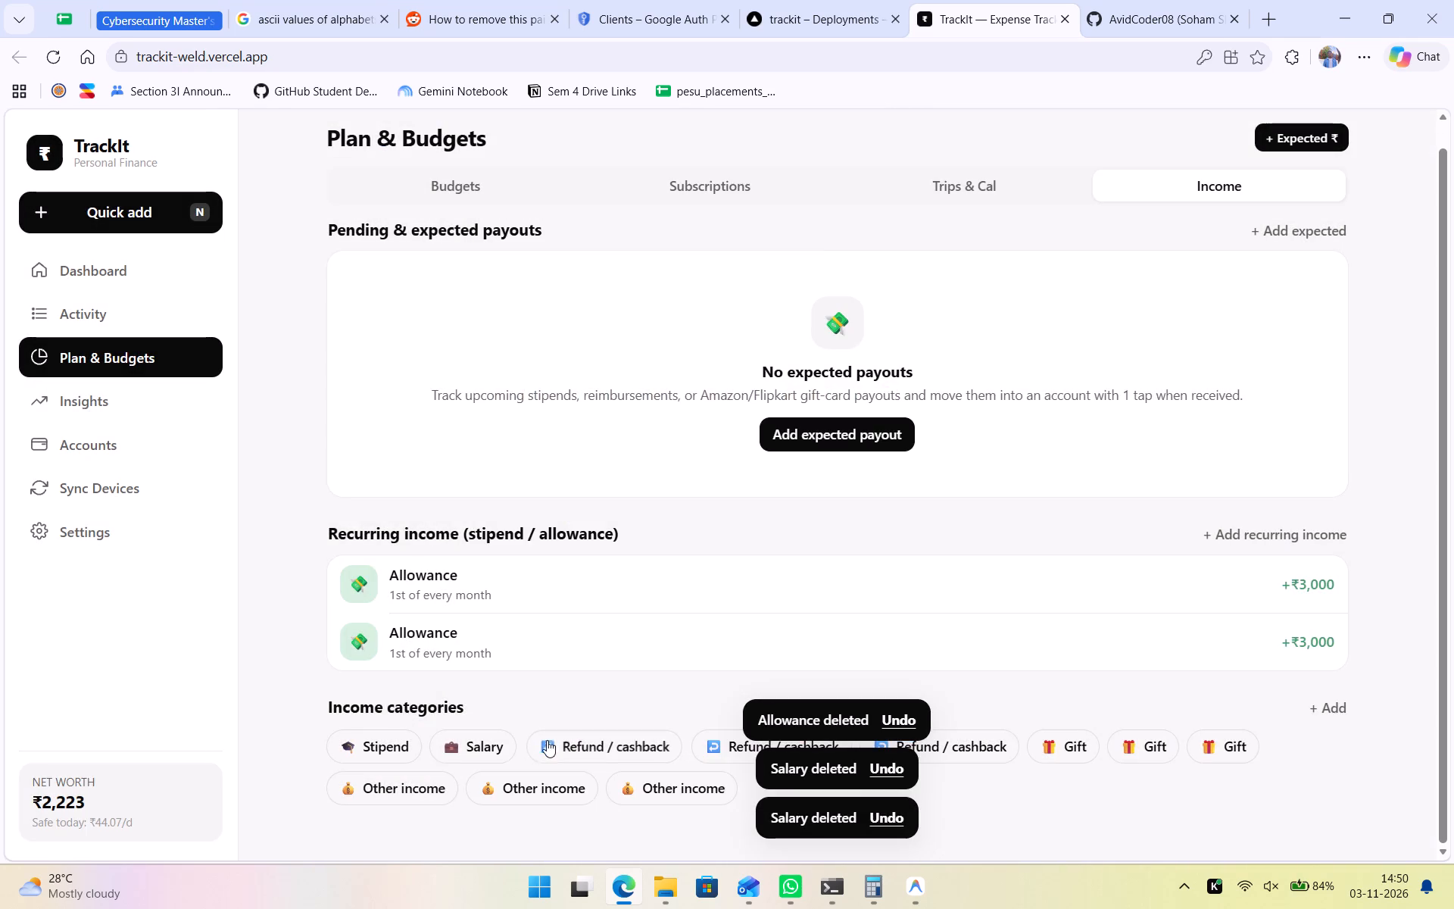
{"action": "left_click", "coordinate": [526, 761]}
{"action": "left_click", "coordinate": [572, 745]}
{"action": "left_click", "coordinate": [488, 789]}
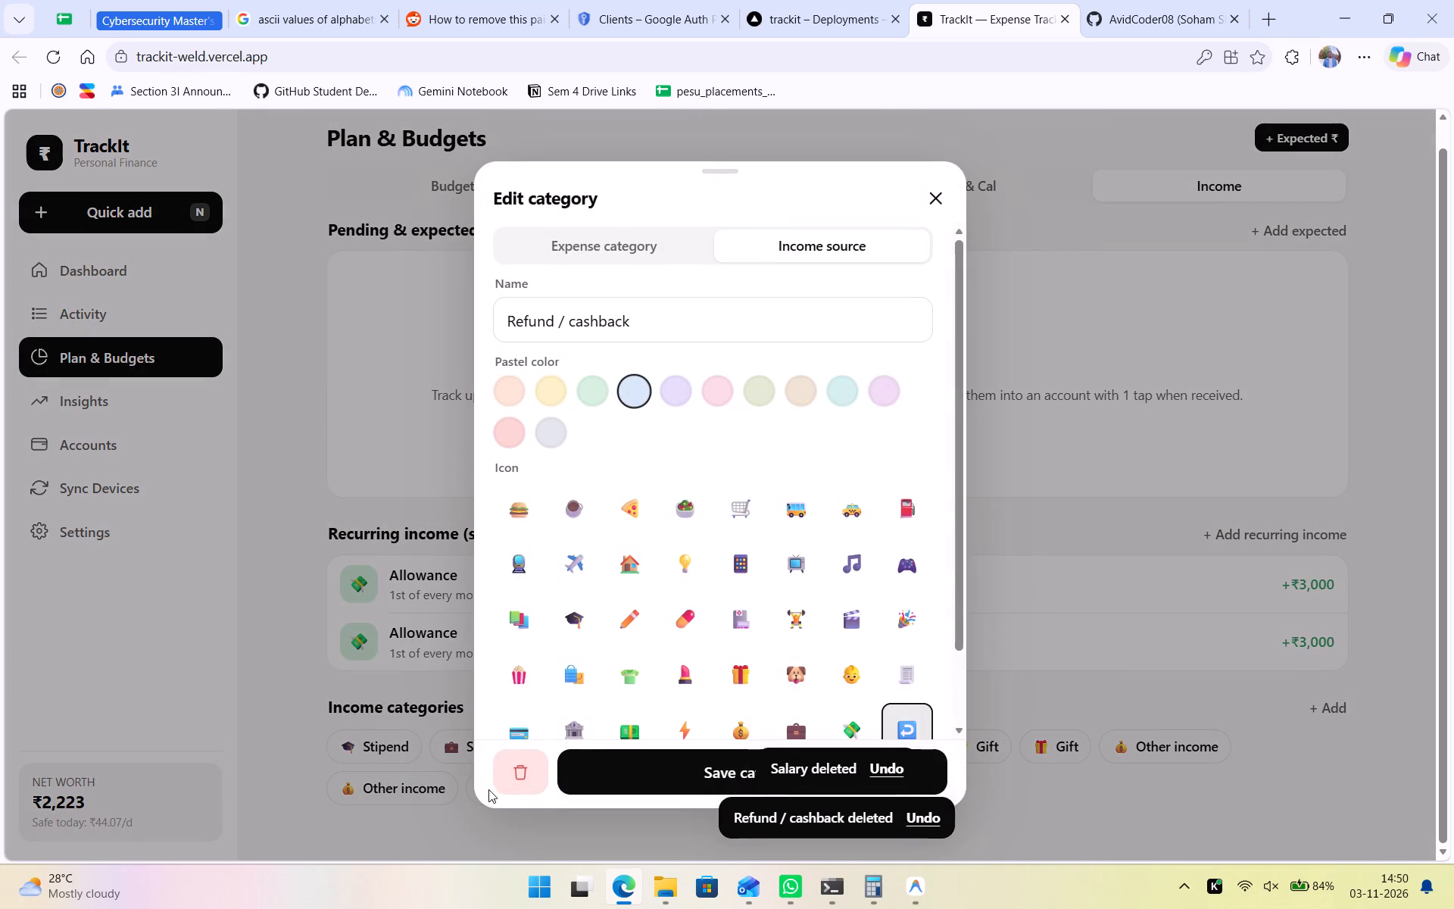
{"action": "left_click", "coordinate": [507, 781]}
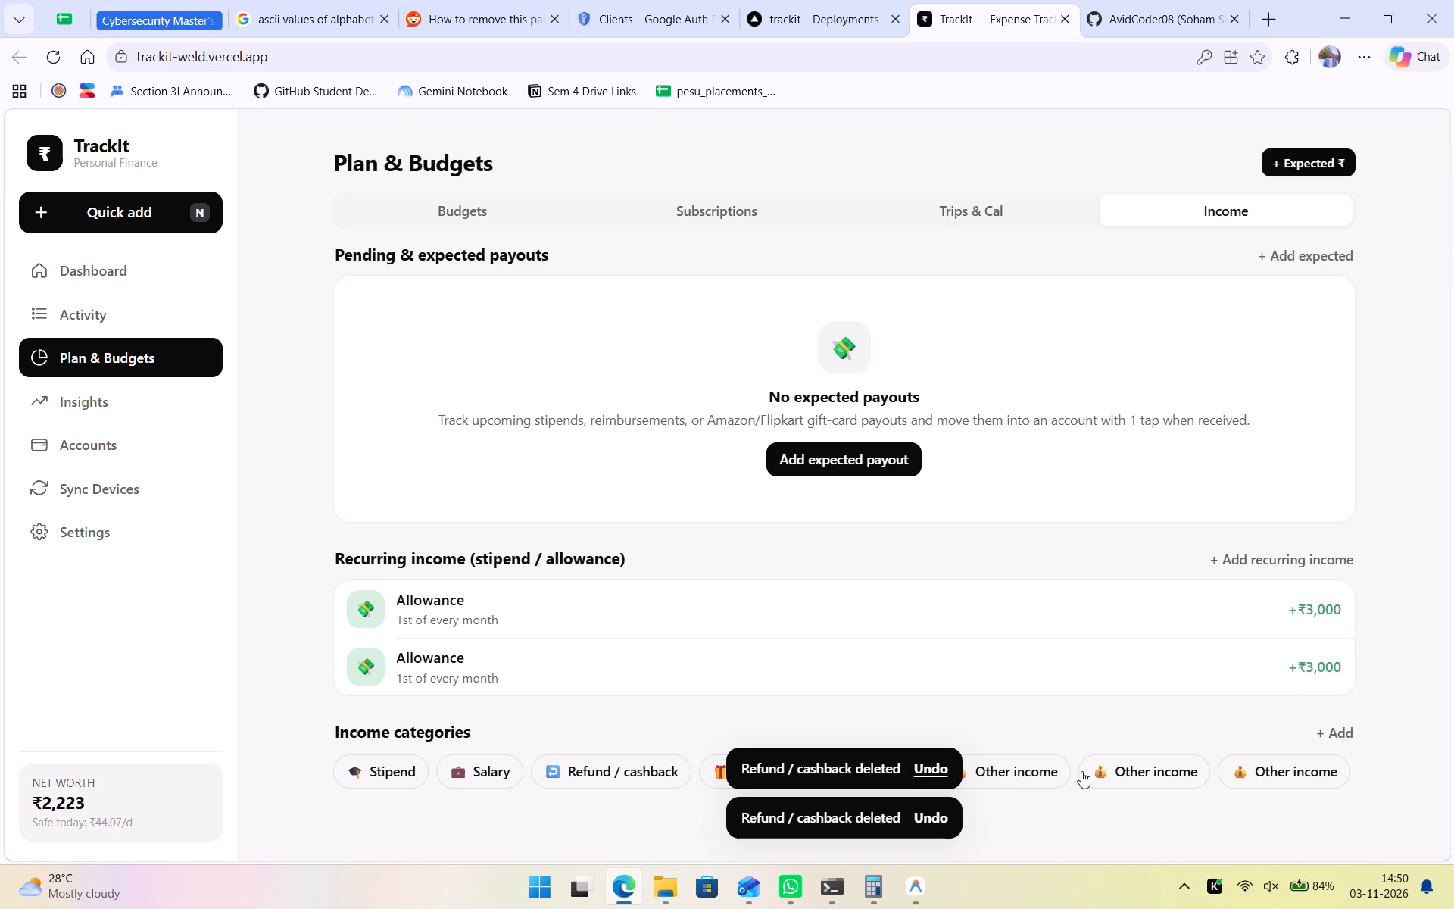
Delete two duplicate Other income categories, keeping one.
{"action": "left_click", "coordinate": [1144, 774]}
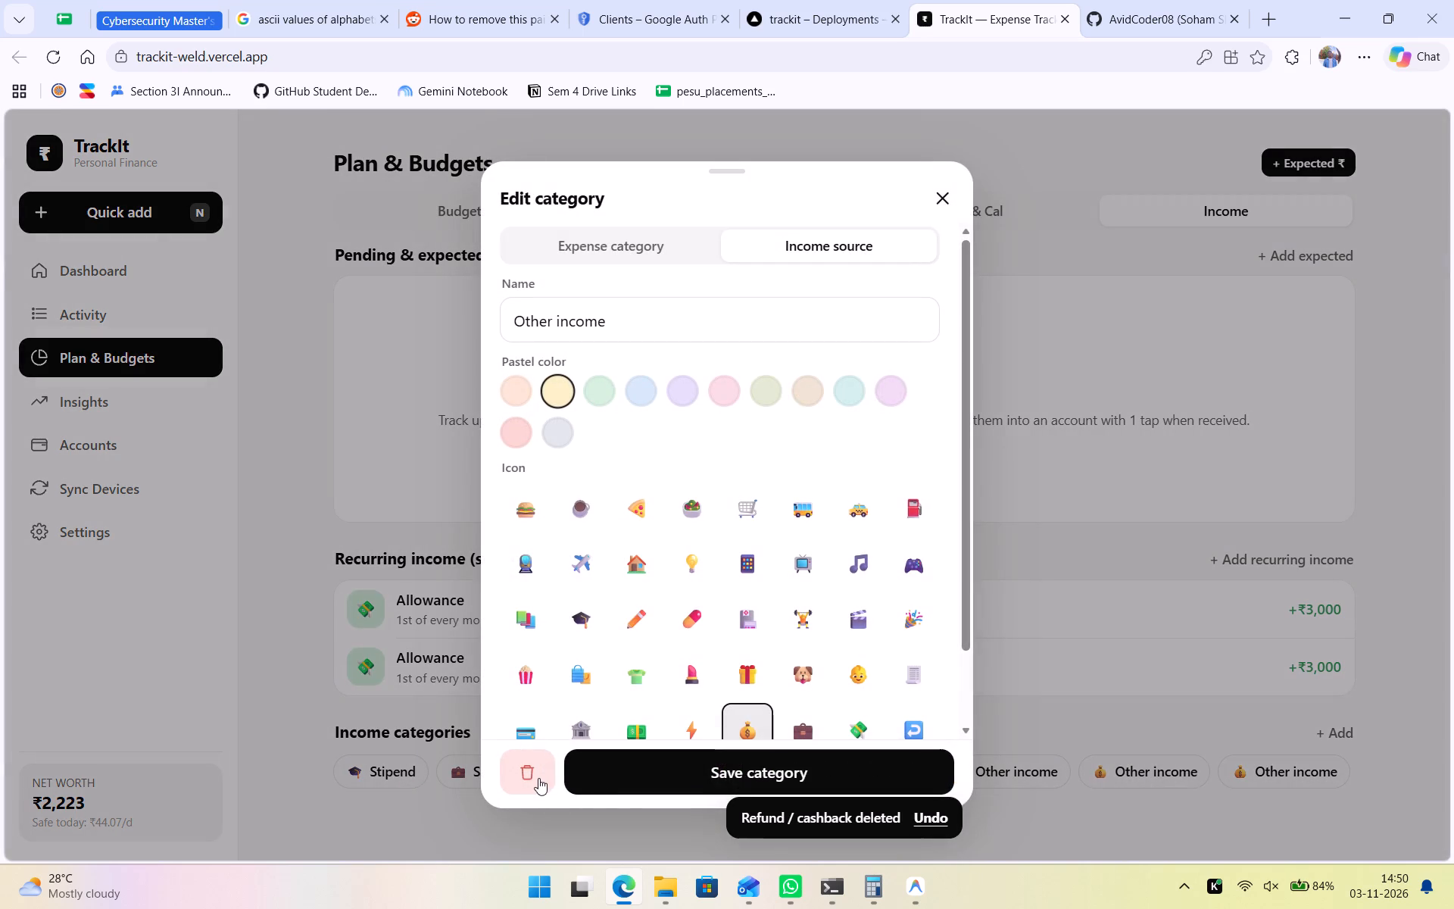
{"action": "left_click", "coordinate": [538, 778]}
{"action": "left_click", "coordinate": [1090, 776]}
{"action": "left_click", "coordinate": [507, 773]}
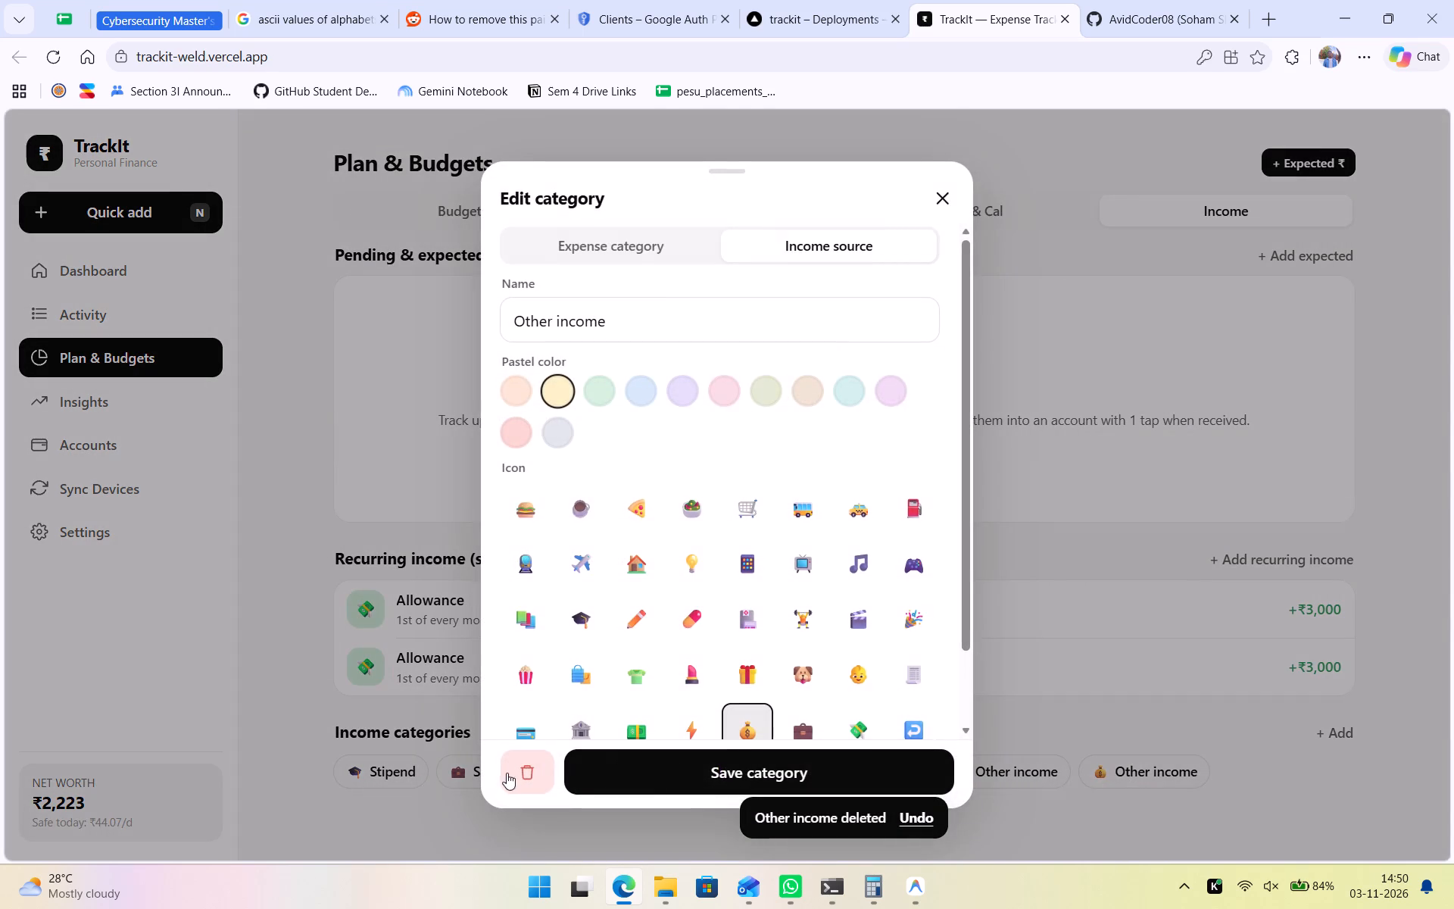
Delete two duplicate Gift income categories, keeping one.
{"action": "scroll", "coordinate": [960, 691], "scroll_direction": "down", "scroll_amount": 3}
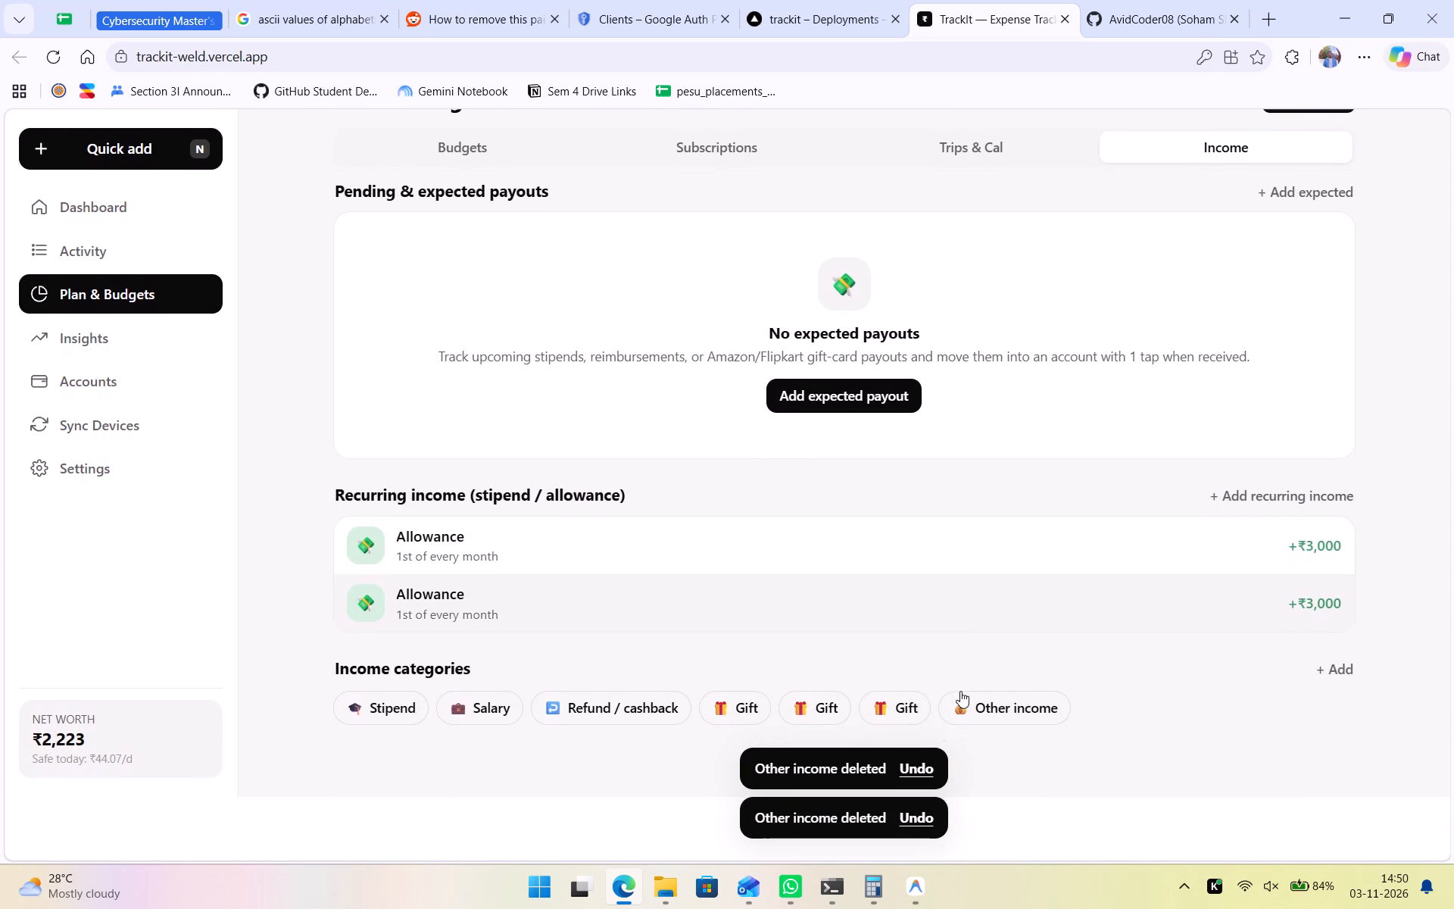
{"action": "scroll", "coordinate": [960, 691], "scroll_direction": "down", "scroll_amount": 1}
{"action": "left_click", "coordinate": [720, 775]}
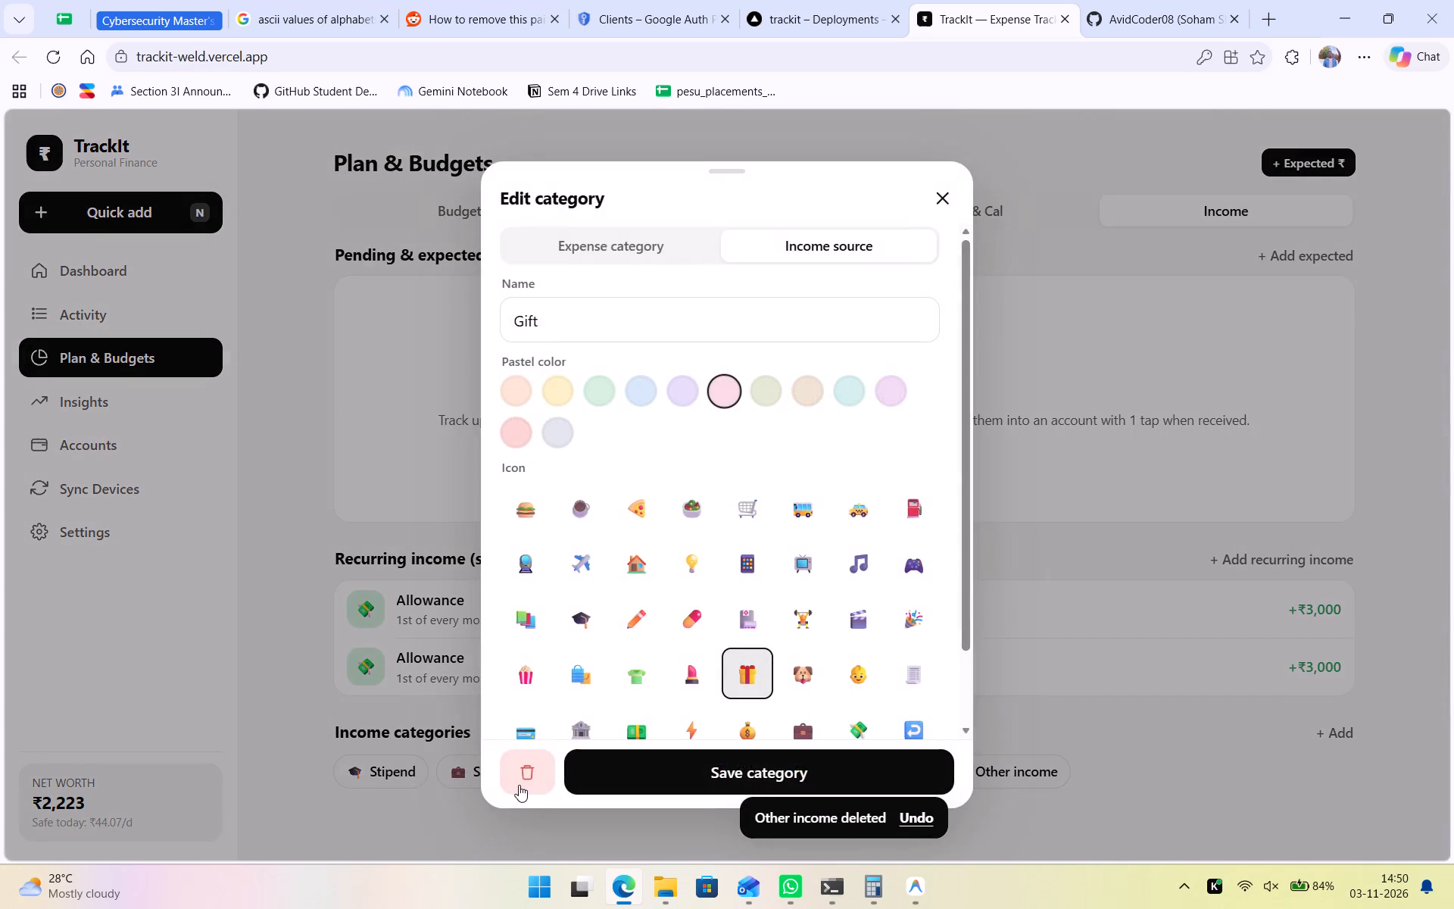
{"action": "left_click", "coordinate": [519, 785]}
{"action": "left_click", "coordinate": [713, 773]}
{"action": "left_click", "coordinate": [528, 772]}
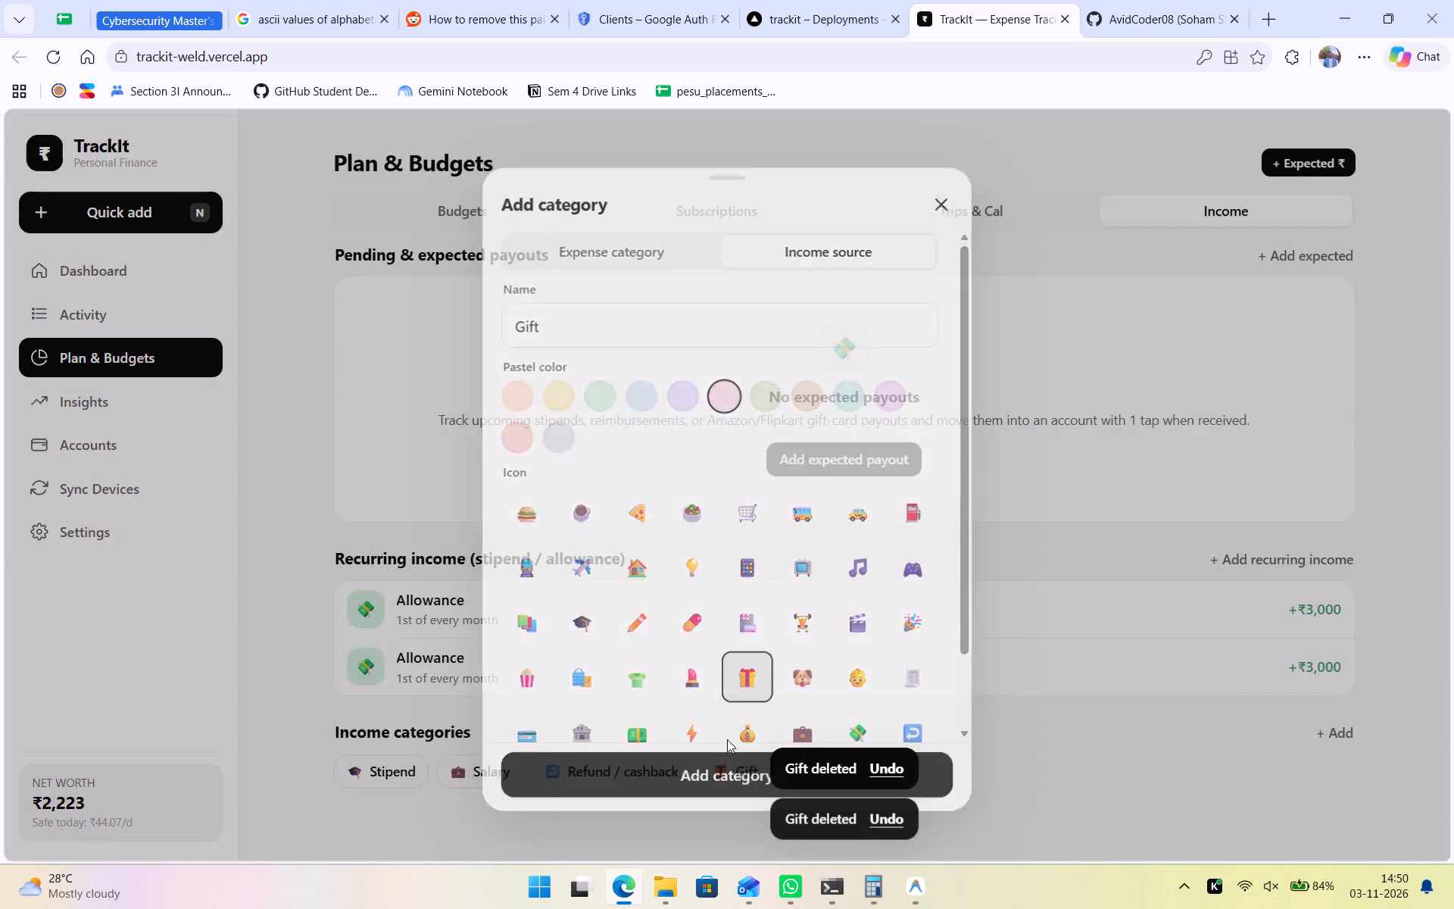
Delete the second, duplicate Allowance entry from the recurring income list.
{"action": "scroll", "coordinate": [853, 720], "scroll_direction": "down", "scroll_amount": 3}
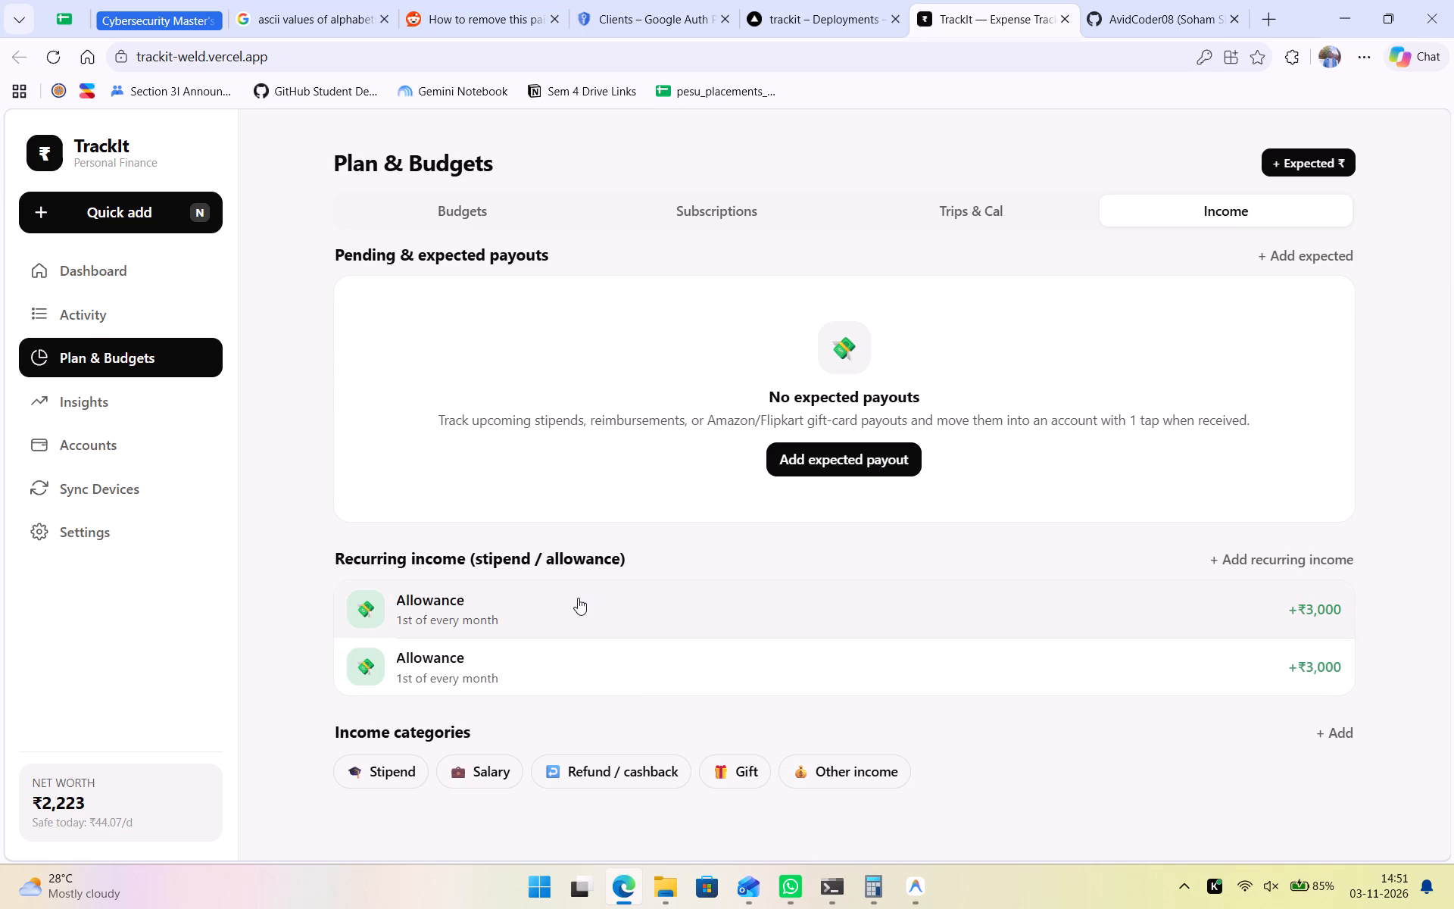
{"action": "left_click", "coordinate": [562, 668]}
{"action": "left_click", "coordinate": [523, 762]}
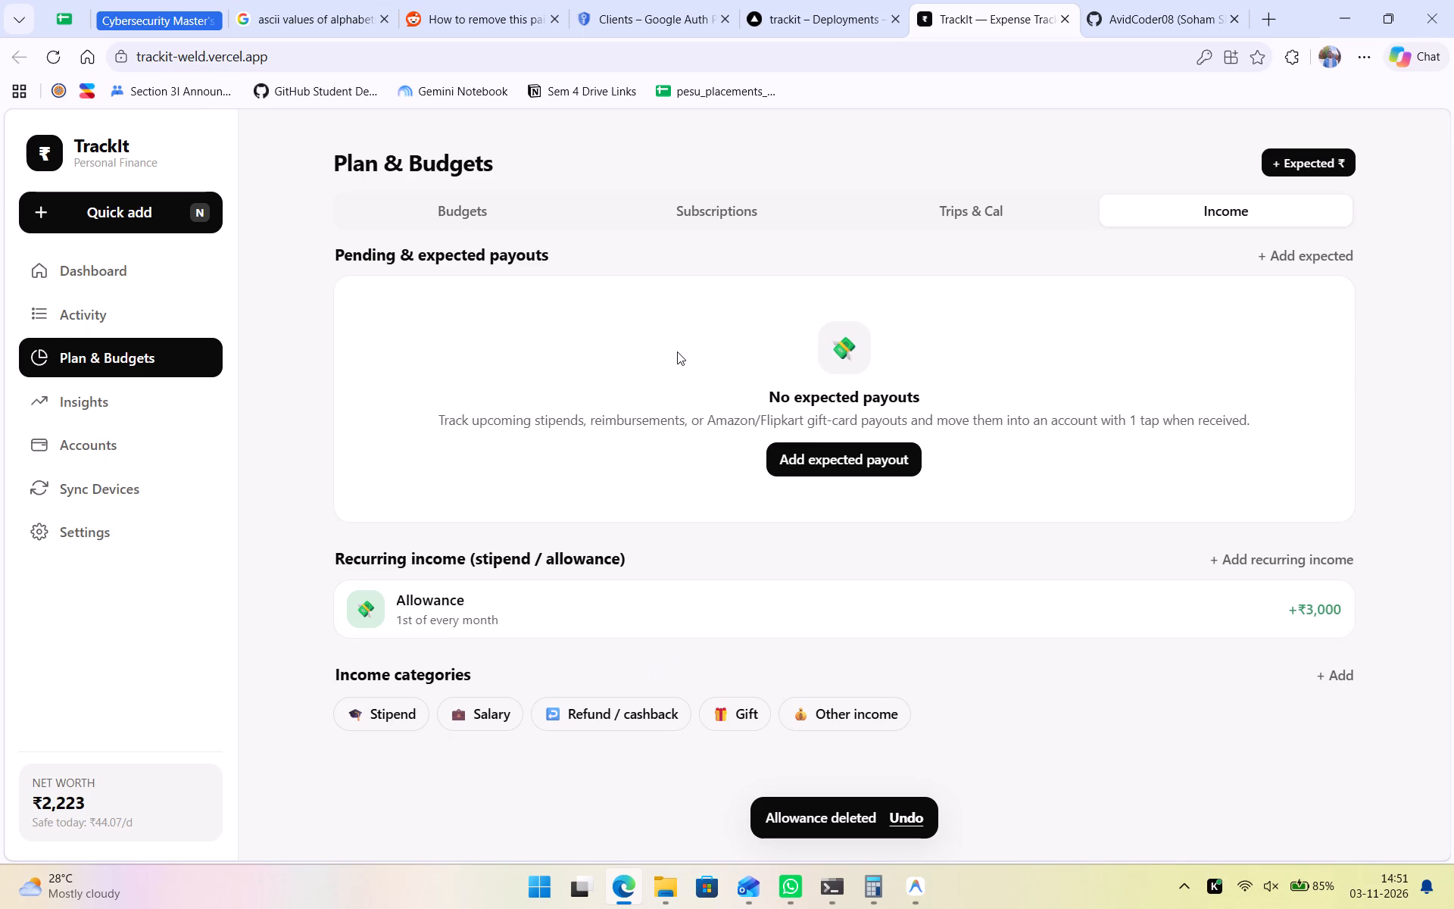
Start a new planned expense in the Trips & Cal section, check its category options and select the What for? field.
{"action": "left_click", "coordinate": [919, 234]}
{"action": "left_click", "coordinate": [441, 230]}
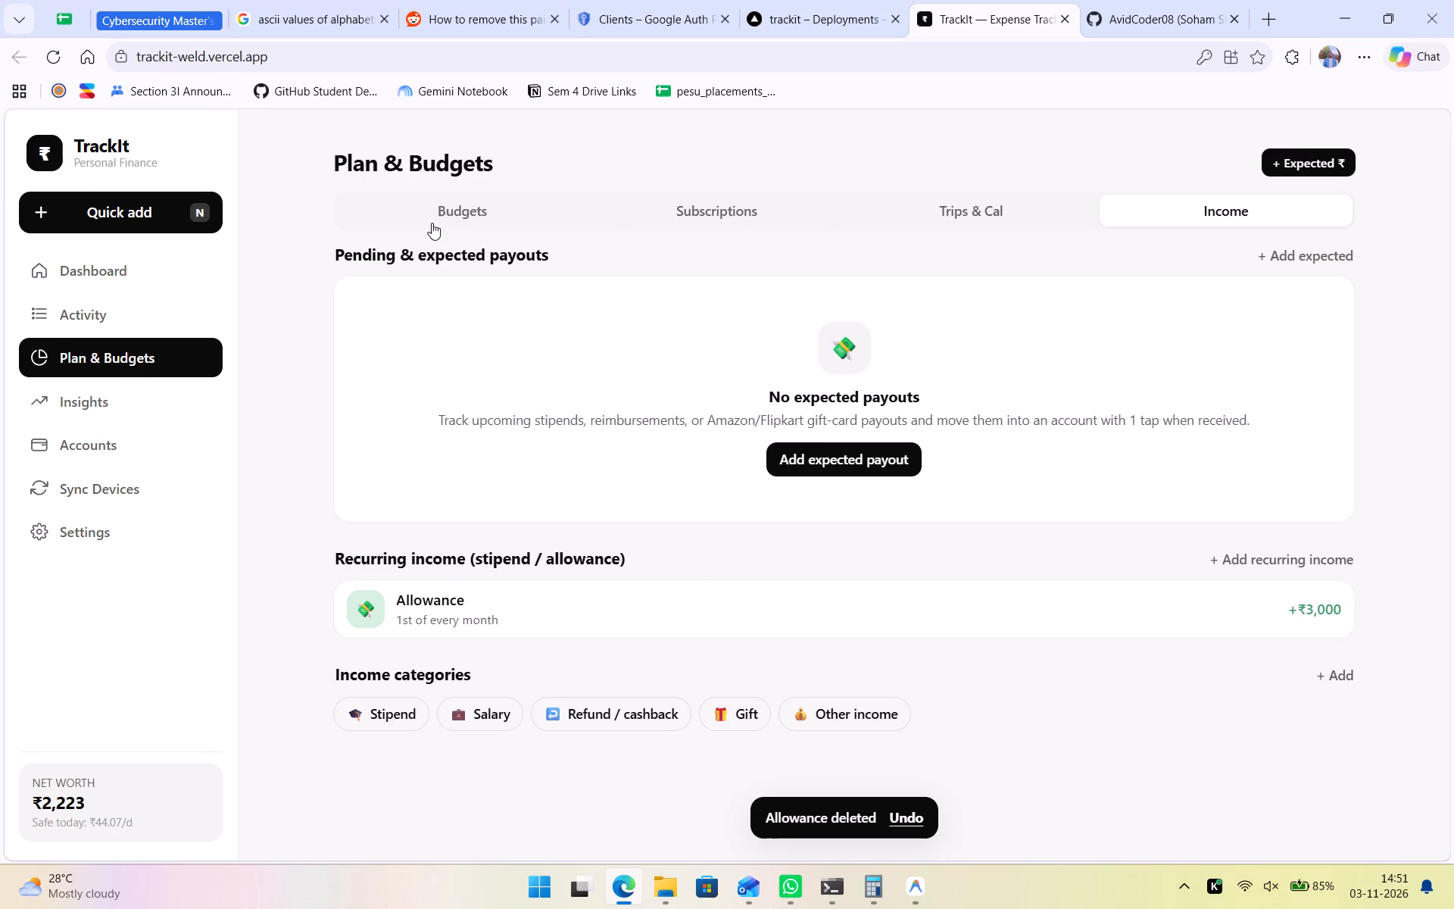
{"action": "left_click", "coordinate": [430, 223]}
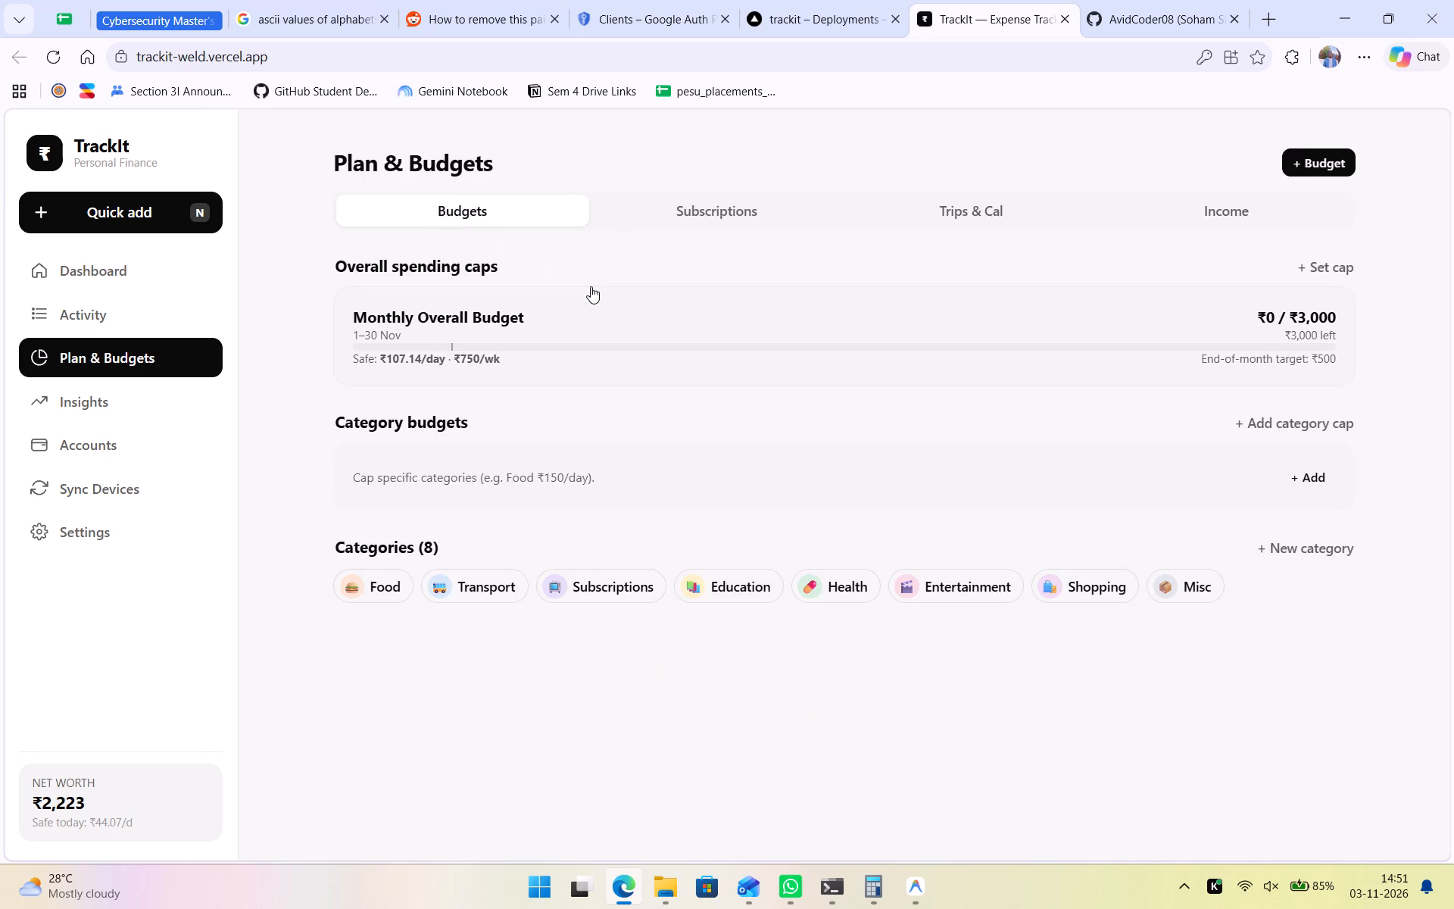
{"action": "left_click", "coordinate": [898, 208]}
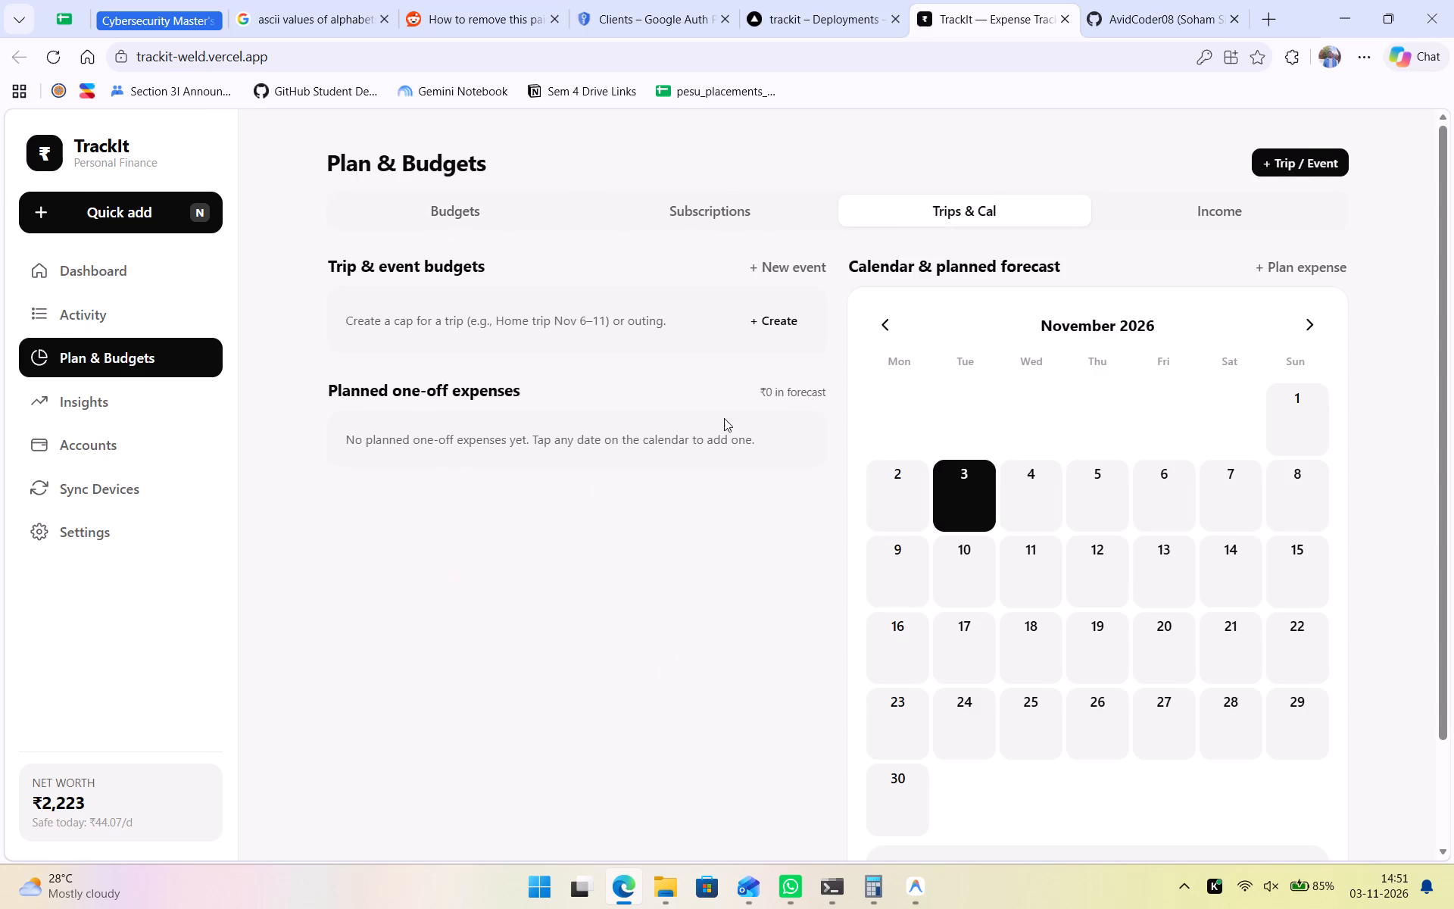
{"action": "left_click", "coordinate": [1284, 264]}
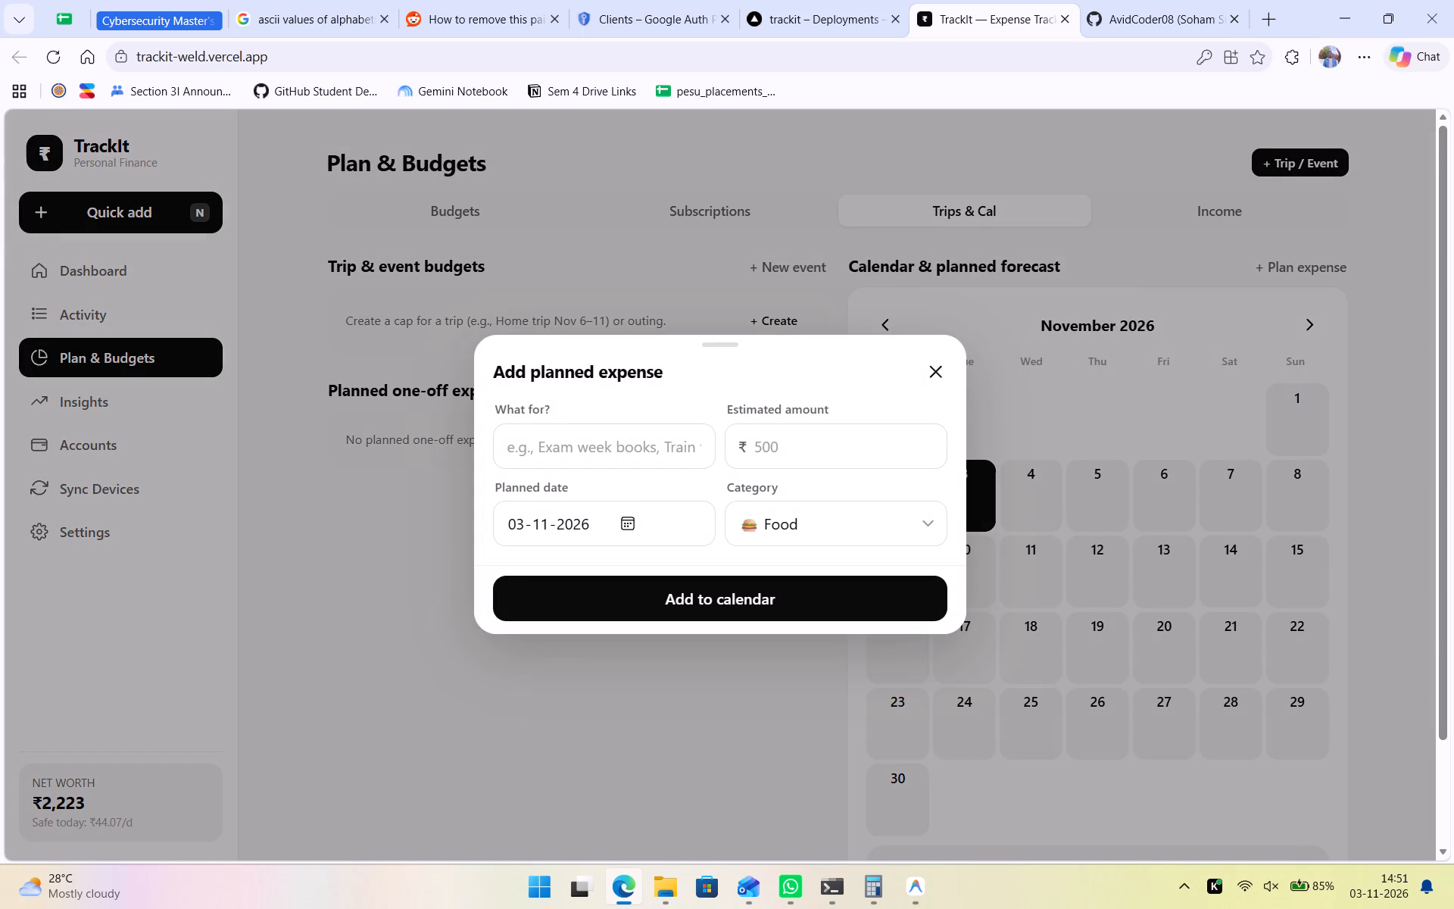
{"action": "left_click", "coordinate": [799, 520]}
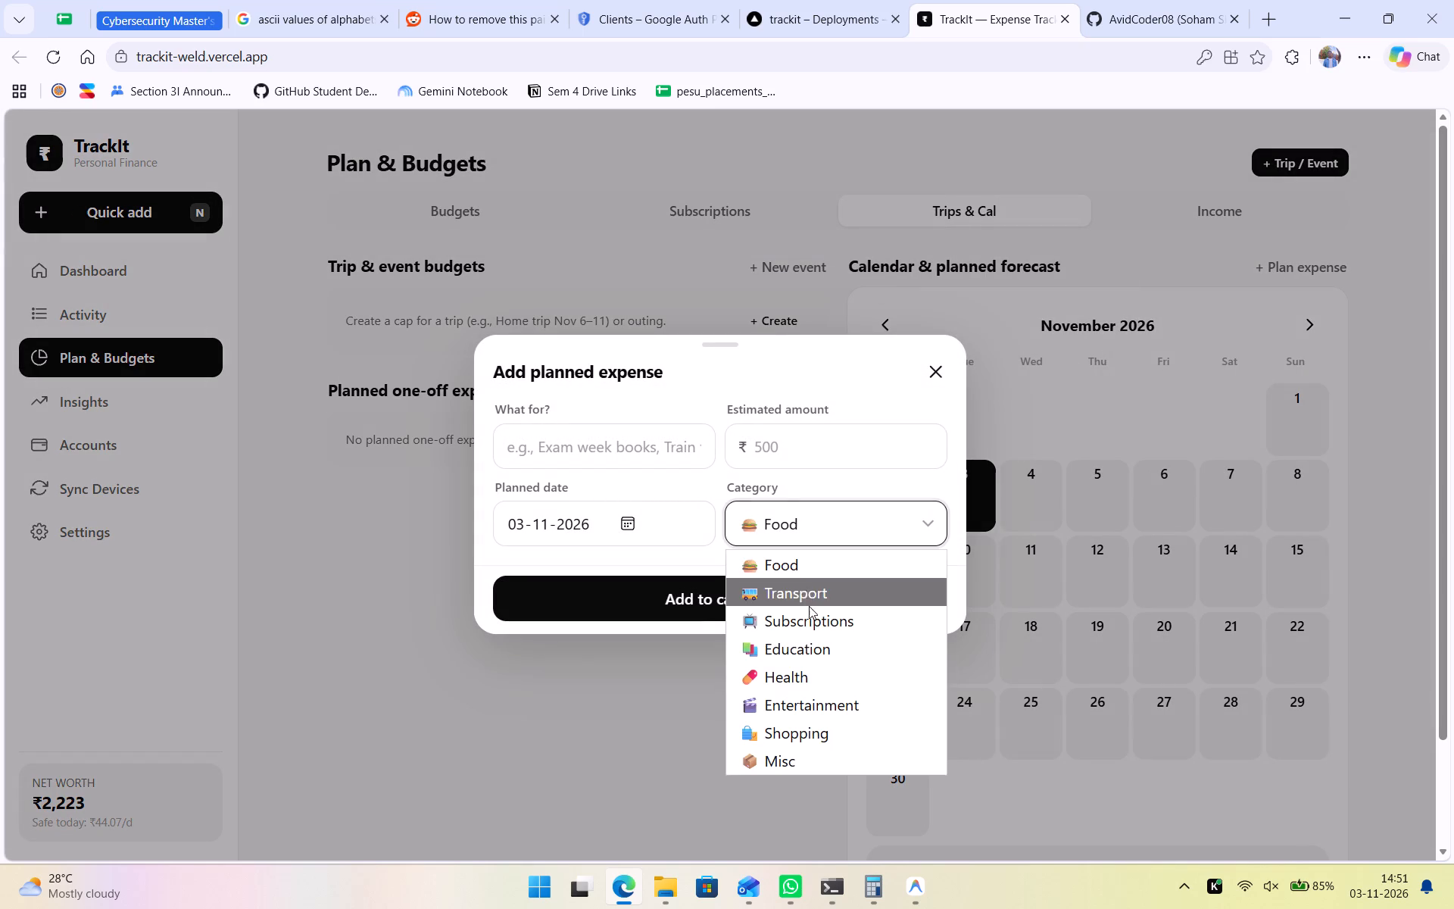
{"action": "left_click", "coordinate": [588, 441]}
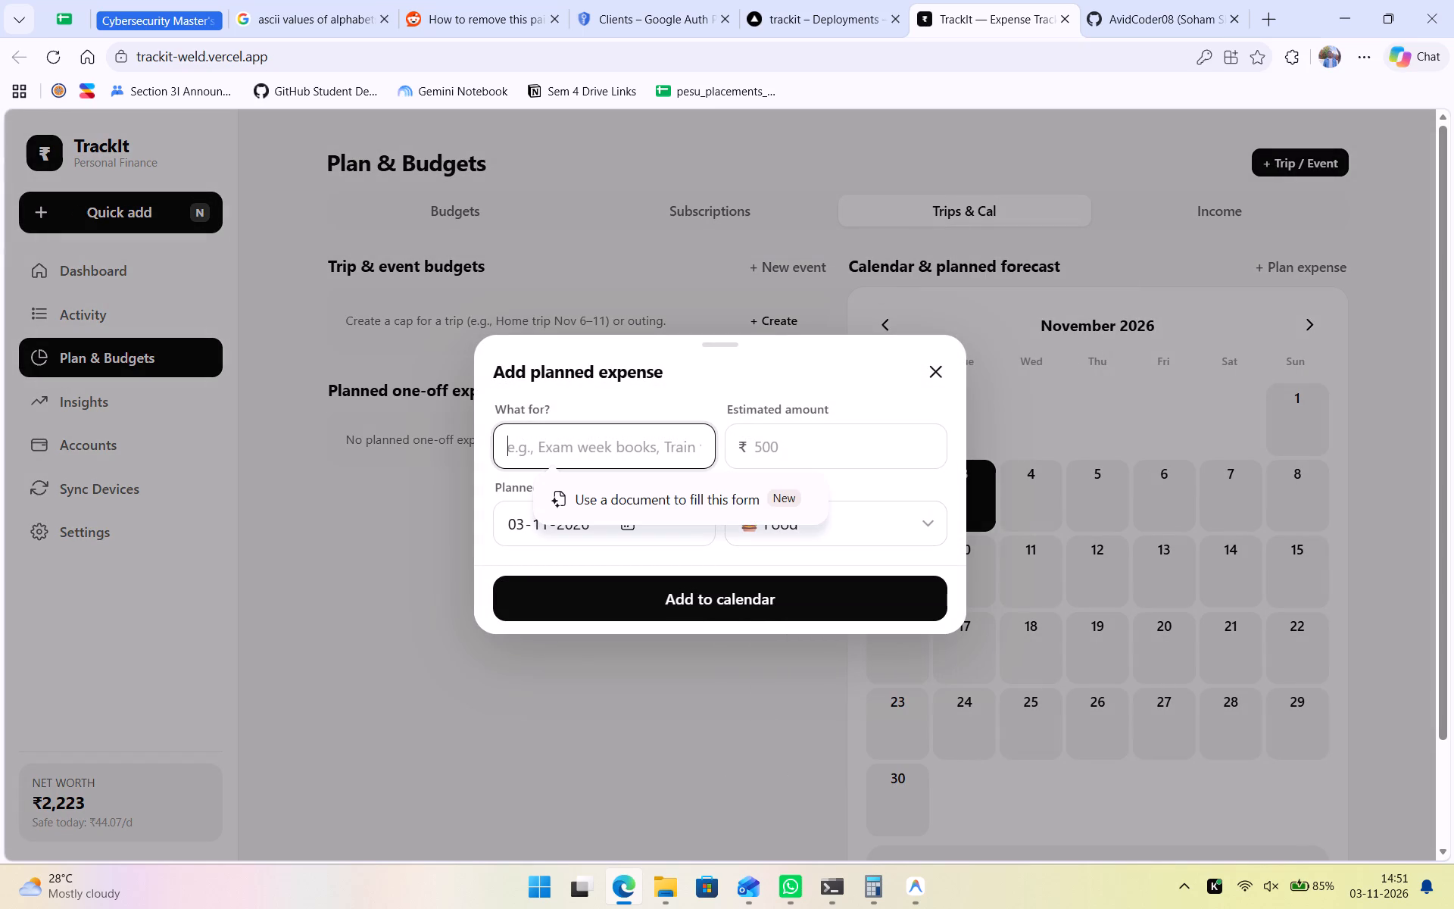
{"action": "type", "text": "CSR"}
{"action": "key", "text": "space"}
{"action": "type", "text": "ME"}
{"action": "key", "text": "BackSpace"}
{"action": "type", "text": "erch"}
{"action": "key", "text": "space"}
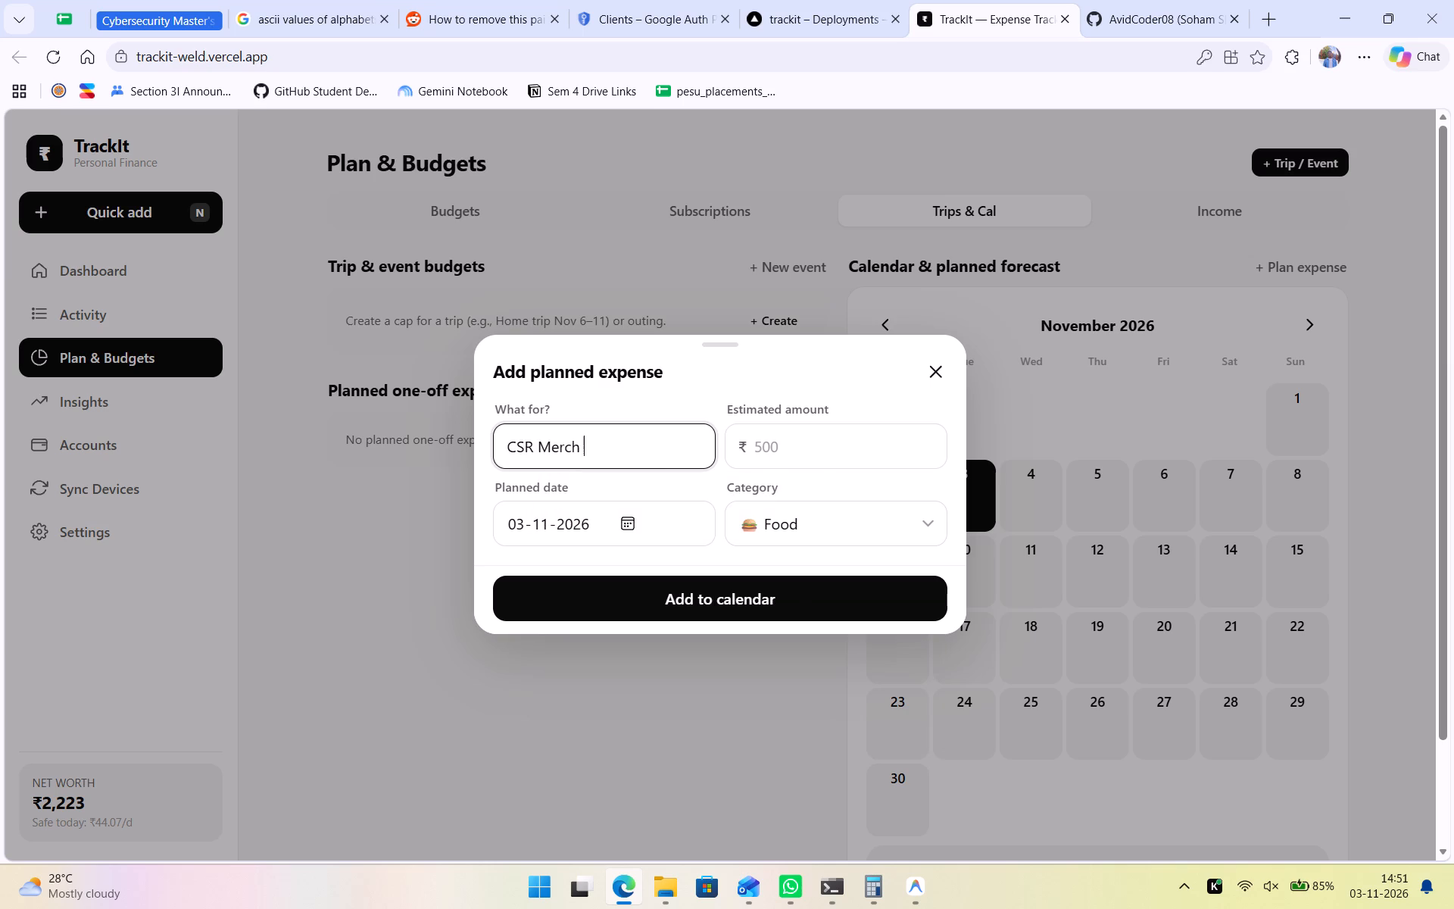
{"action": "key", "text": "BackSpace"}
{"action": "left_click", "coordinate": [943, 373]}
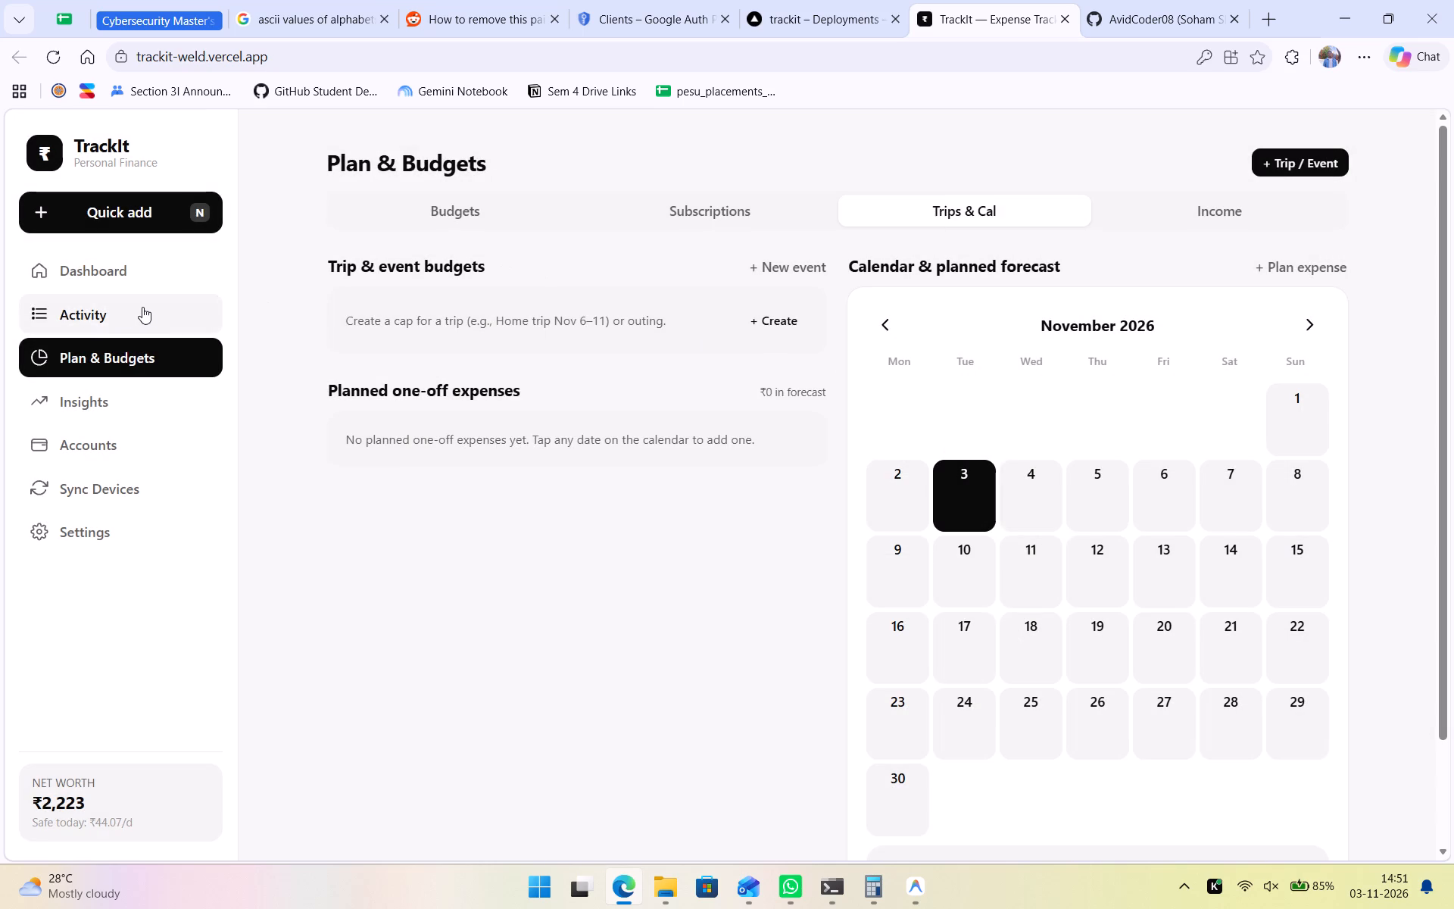
Set the current balance of the first Bank account, the one holding the funds, to ₹3000 and save the account.
{"action": "left_click", "coordinate": [138, 453]}
{"action": "left_click", "coordinate": [598, 430]}
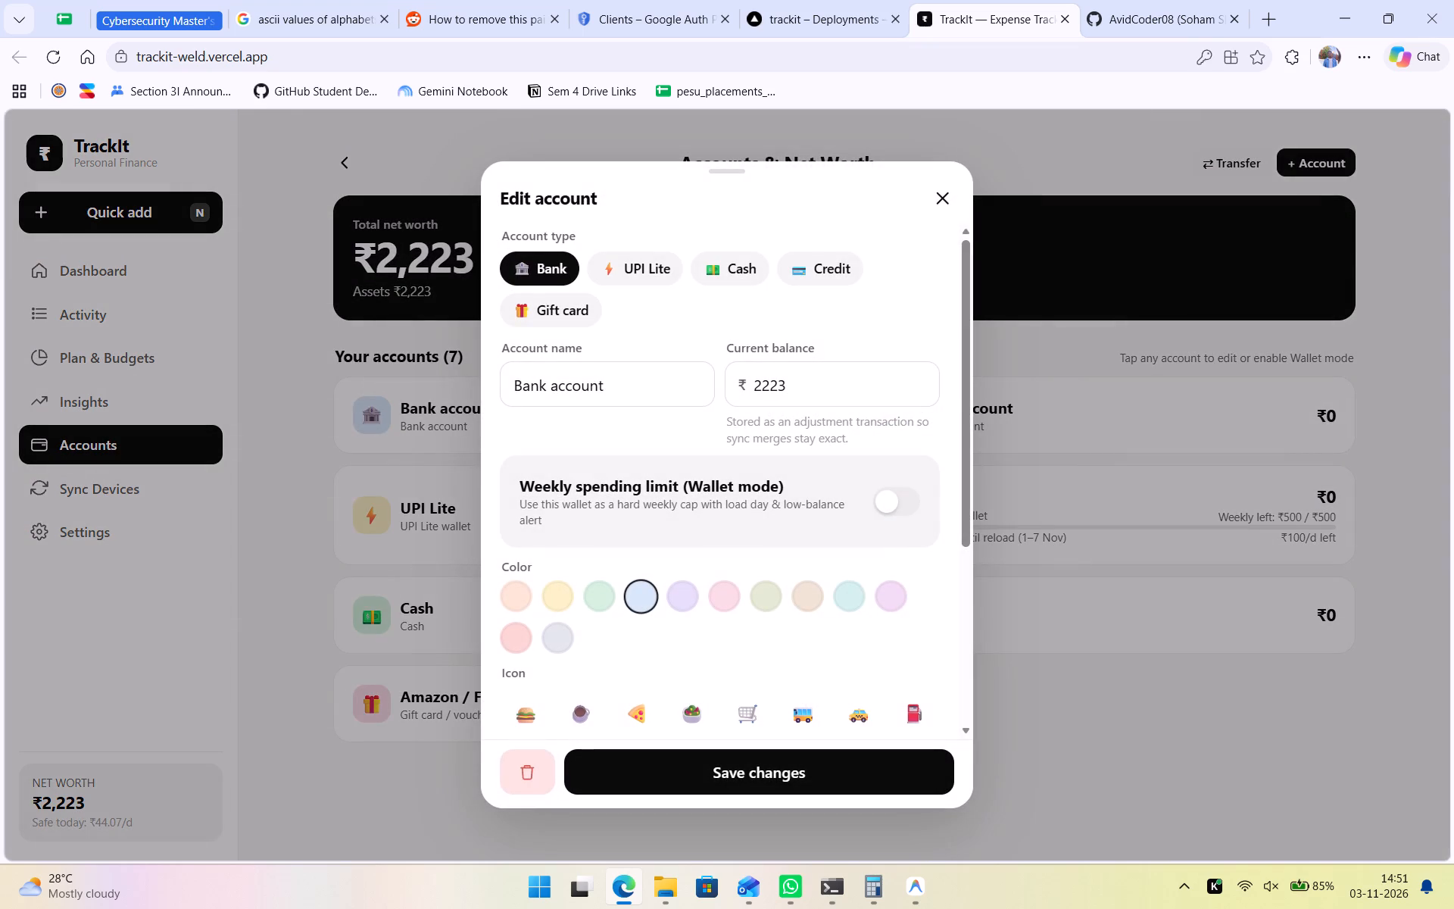
{"action": "double_click", "coordinate": [775, 389]}
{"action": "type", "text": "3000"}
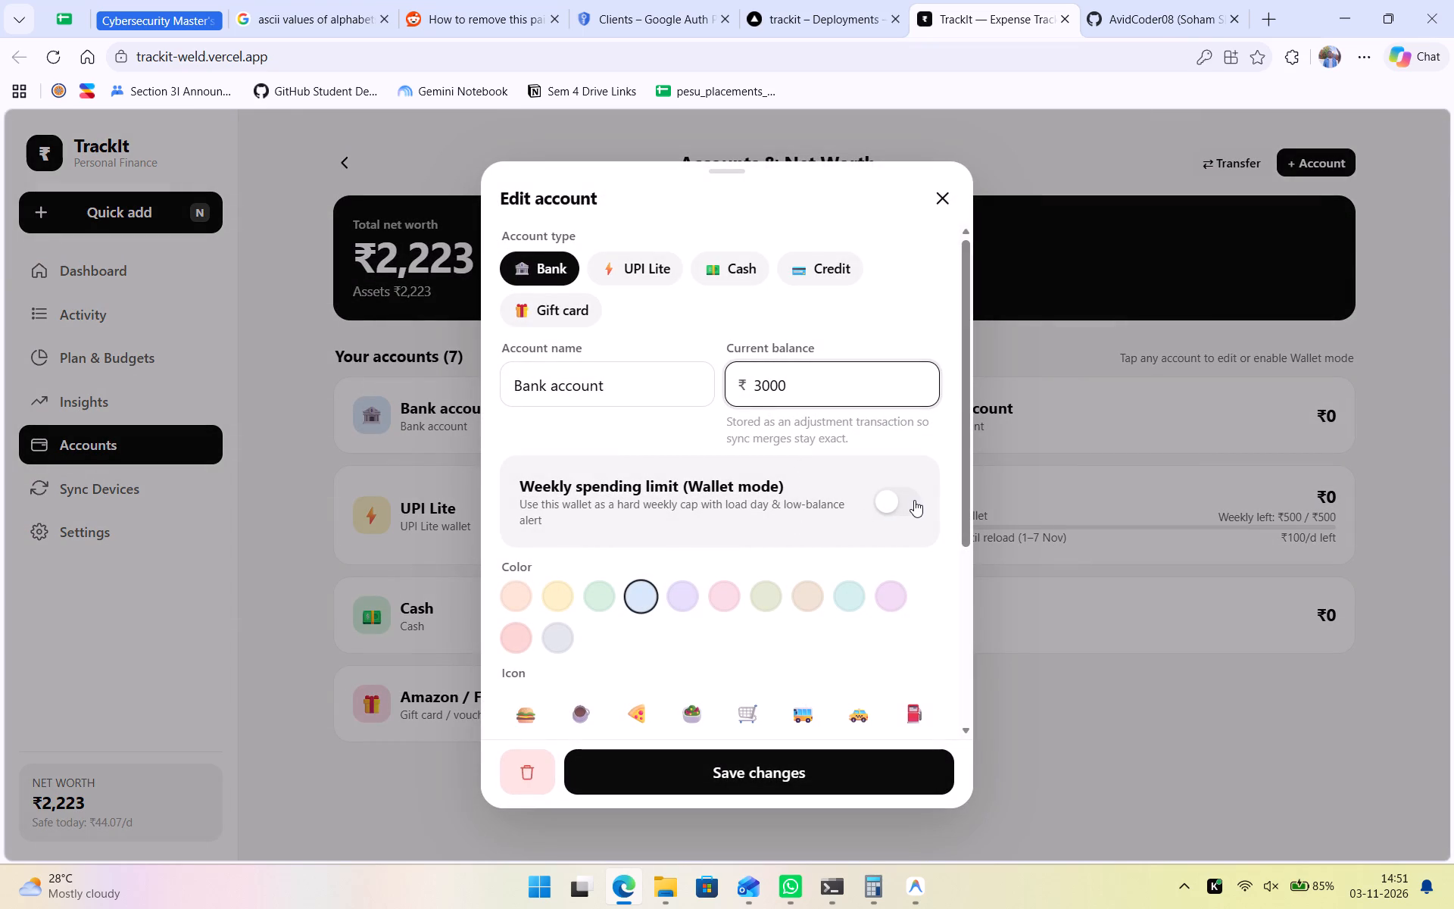
{"action": "left_click", "coordinate": [903, 508]}
{"action": "left_click", "coordinate": [903, 509]}
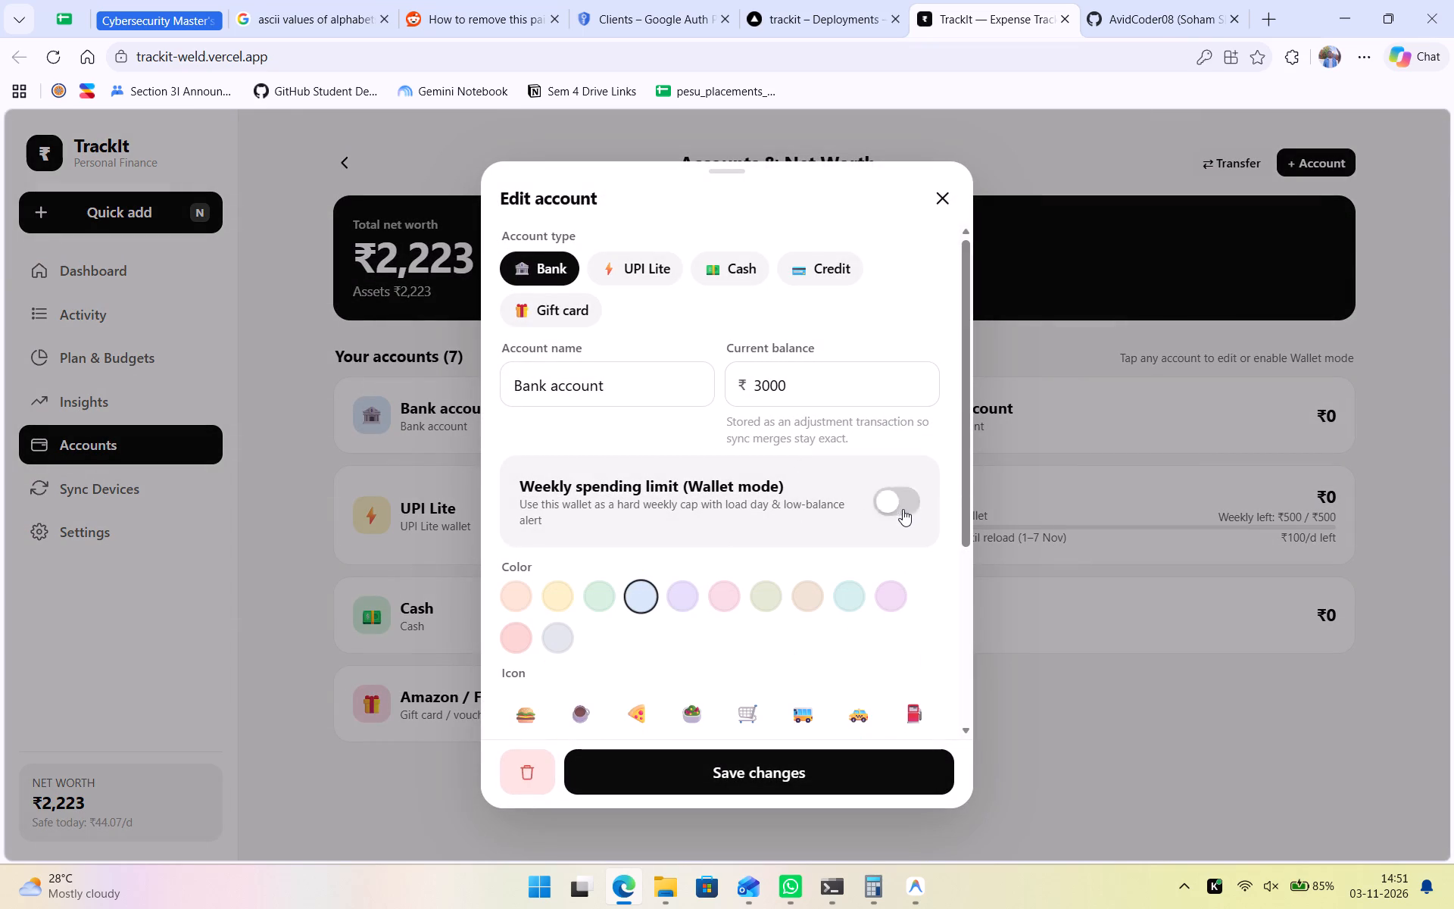
{"action": "scroll", "coordinate": [678, 651], "scroll_direction": "down", "scroll_amount": 1}
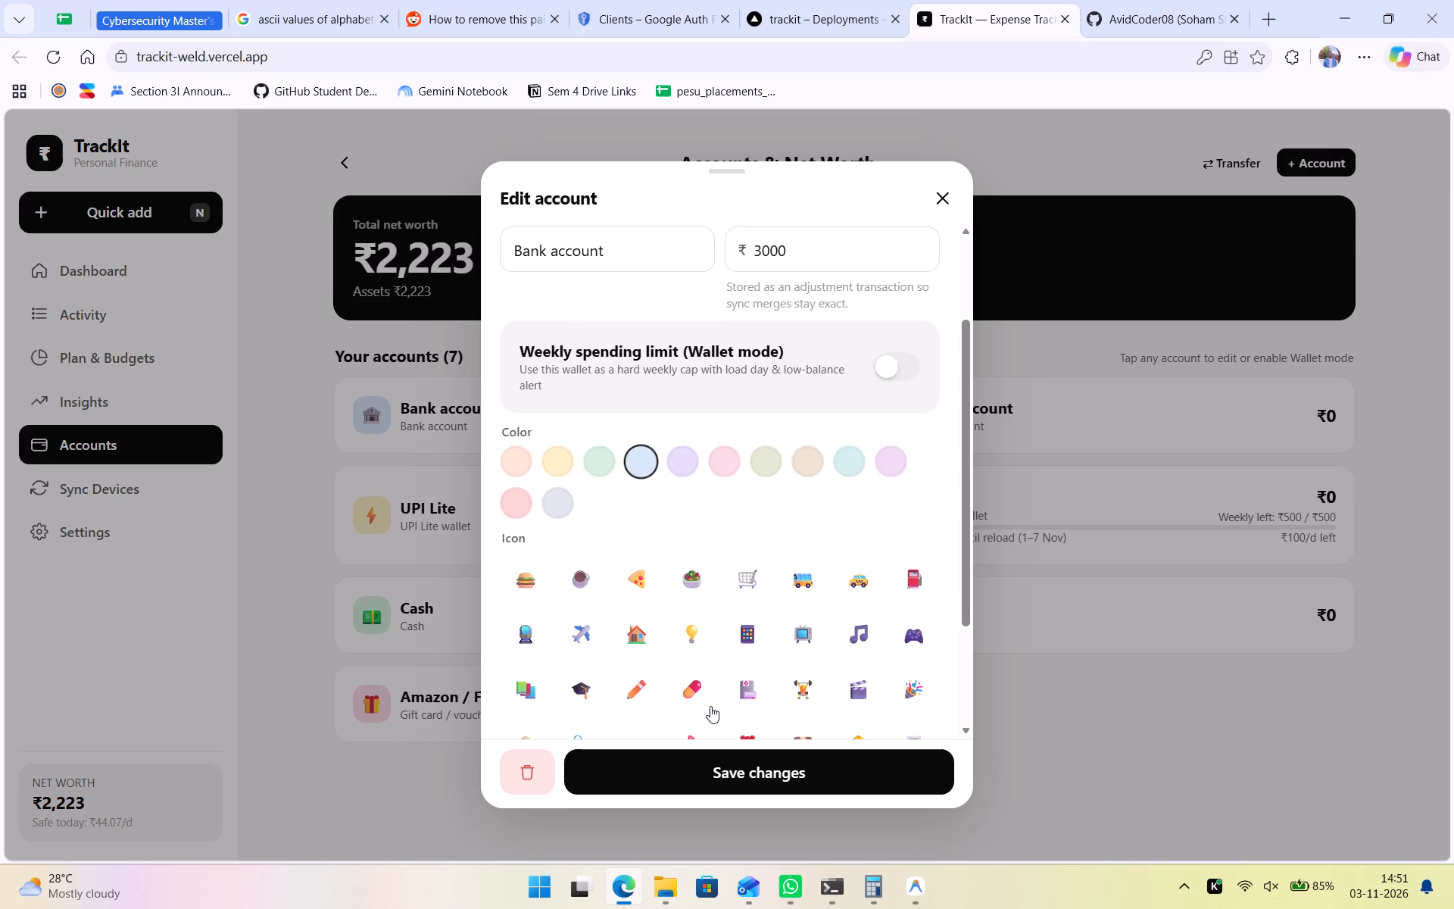
{"action": "left_click", "coordinate": [749, 757]}
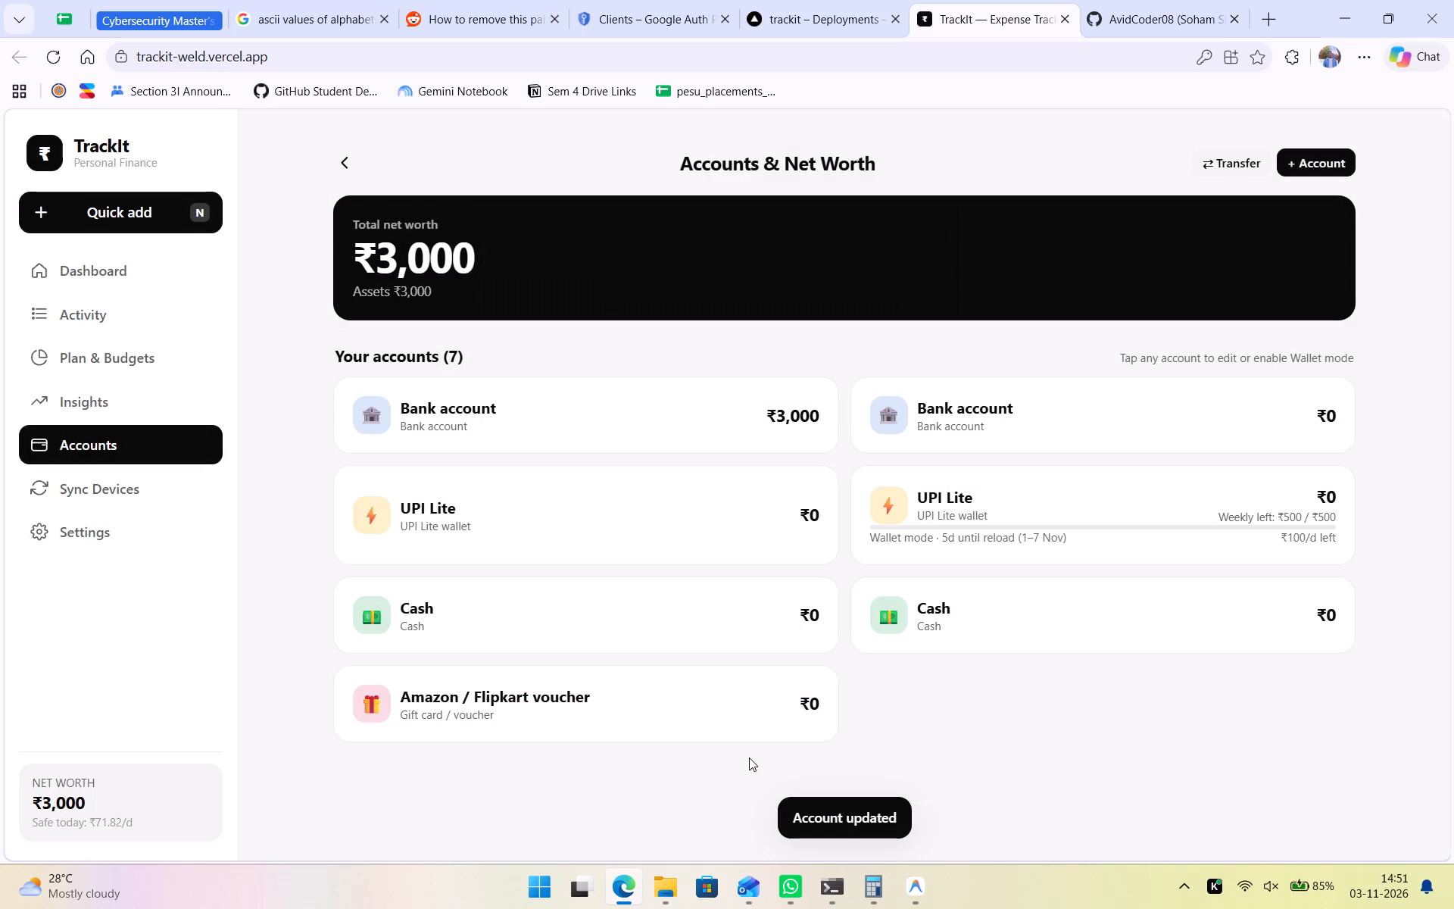
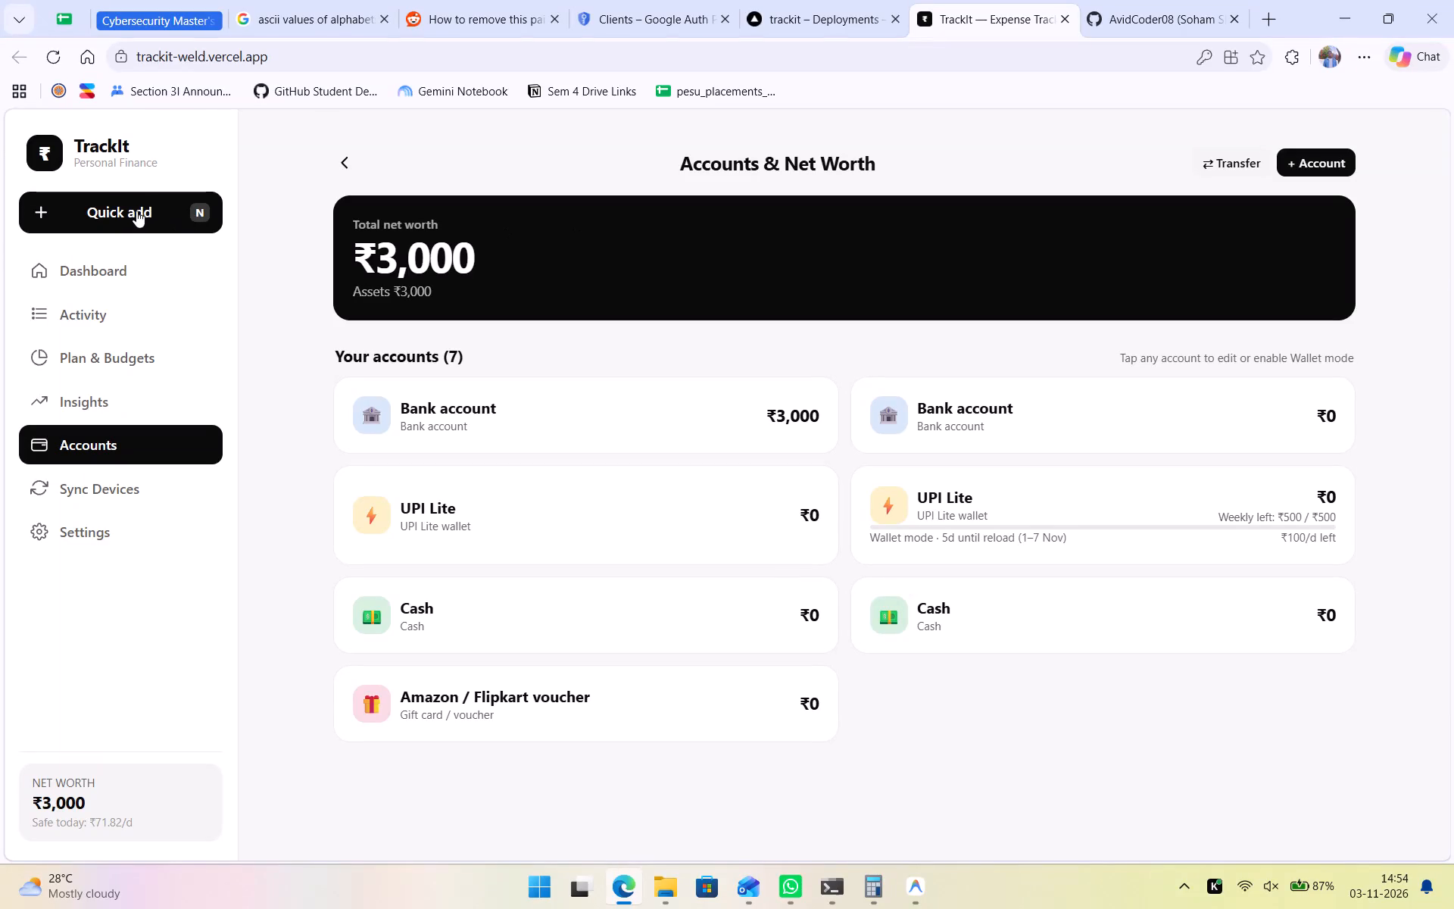
Start a quick-add expense of ₹100 and assign it to the Entertainment category.
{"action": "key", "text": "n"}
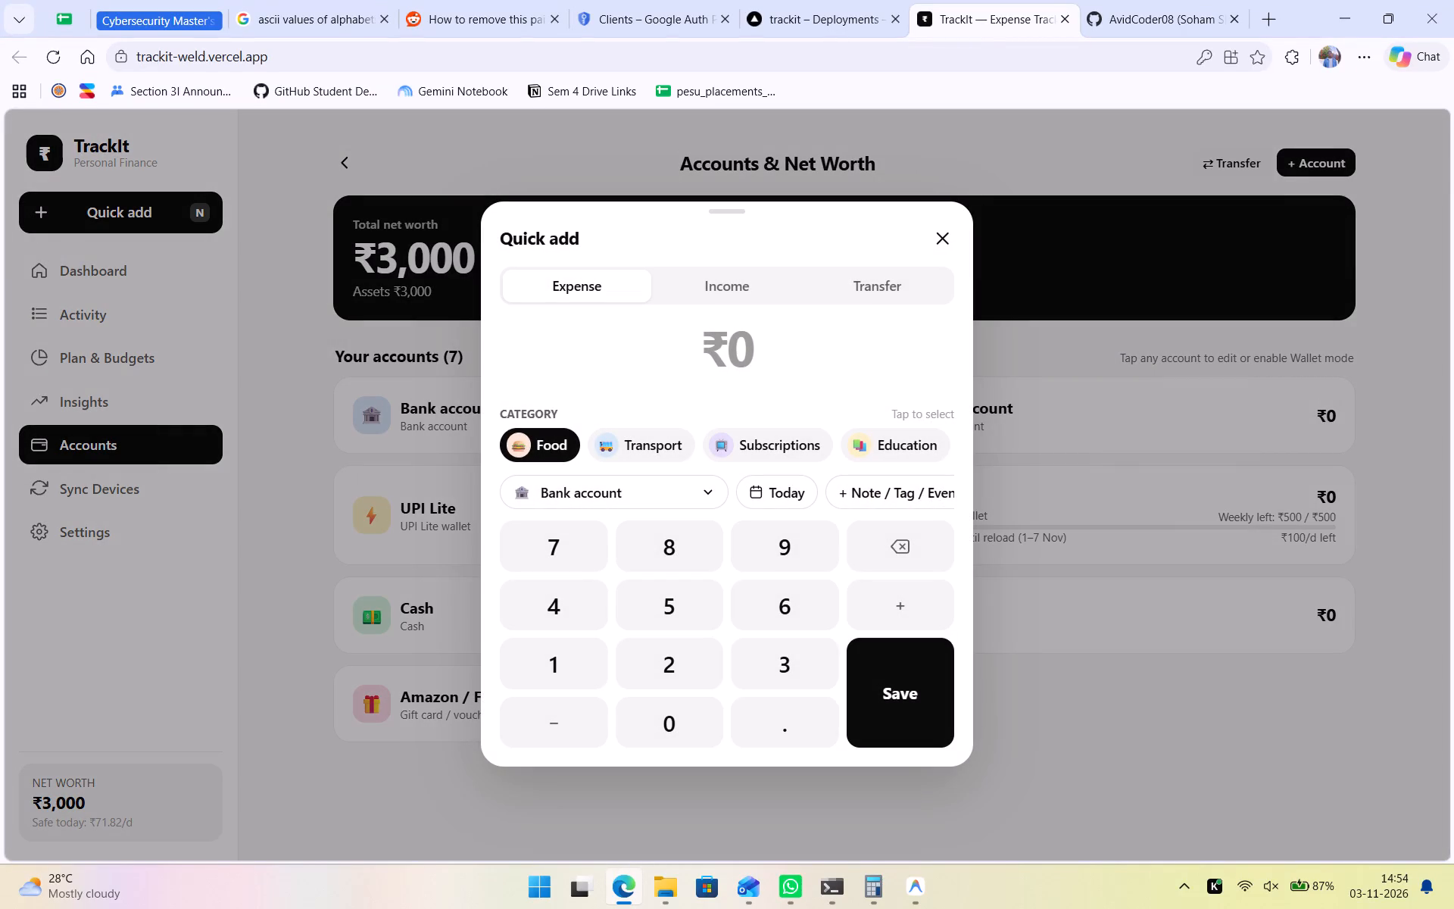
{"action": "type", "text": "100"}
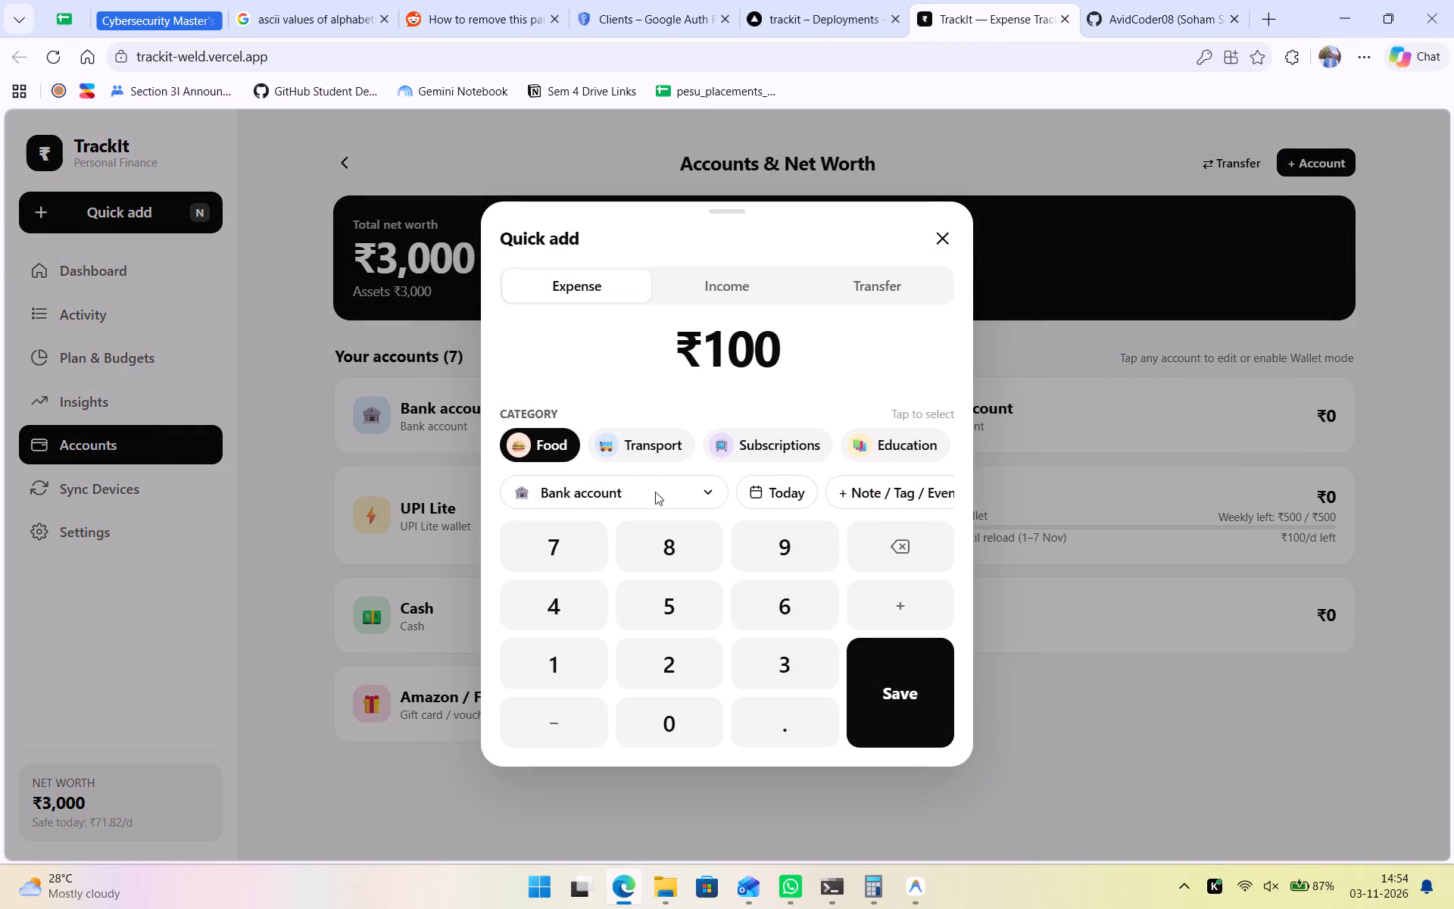
{"action": "scroll", "coordinate": [767, 446], "scroll_direction": "left", "scroll_amount": 6}
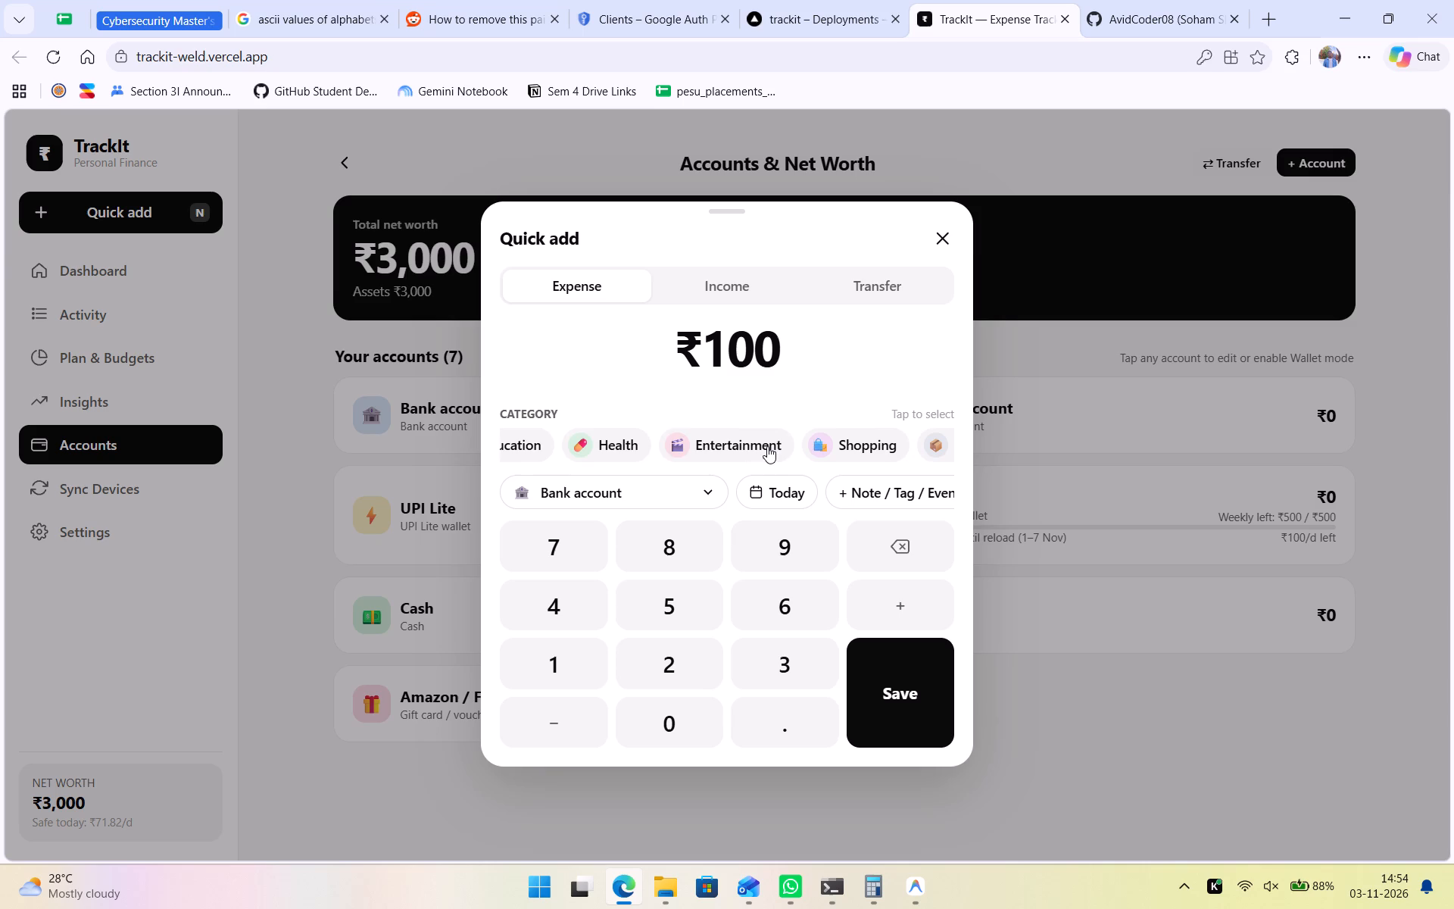
{"action": "left_click", "coordinate": [701, 451]}
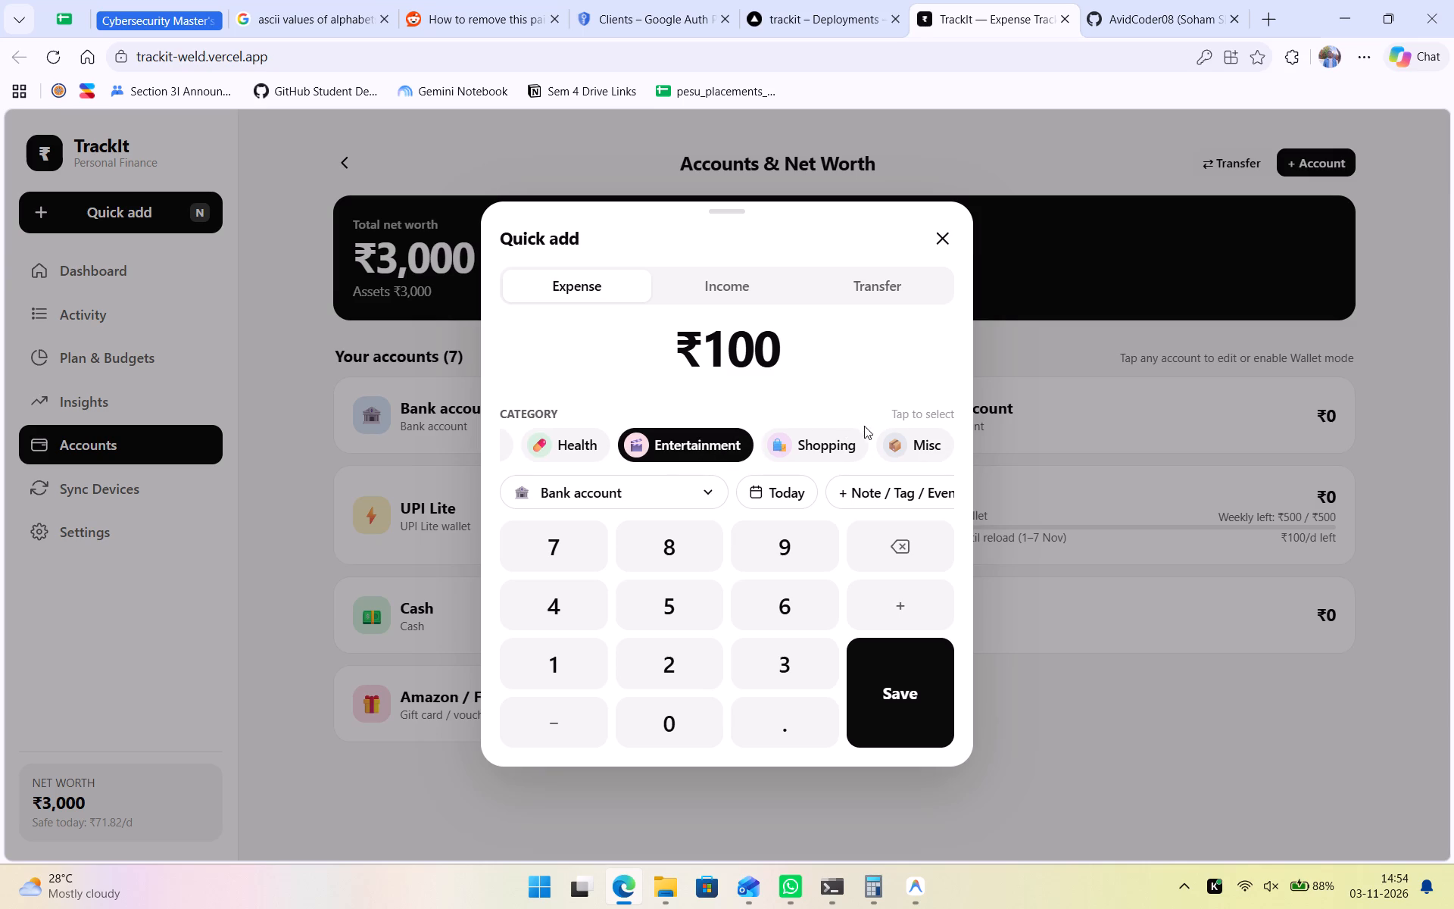
Save the ₹100 Entertainment expense against the first Bank account, dated Friday, 30 October 2026.
{"action": "left_click", "coordinate": [668, 495]}
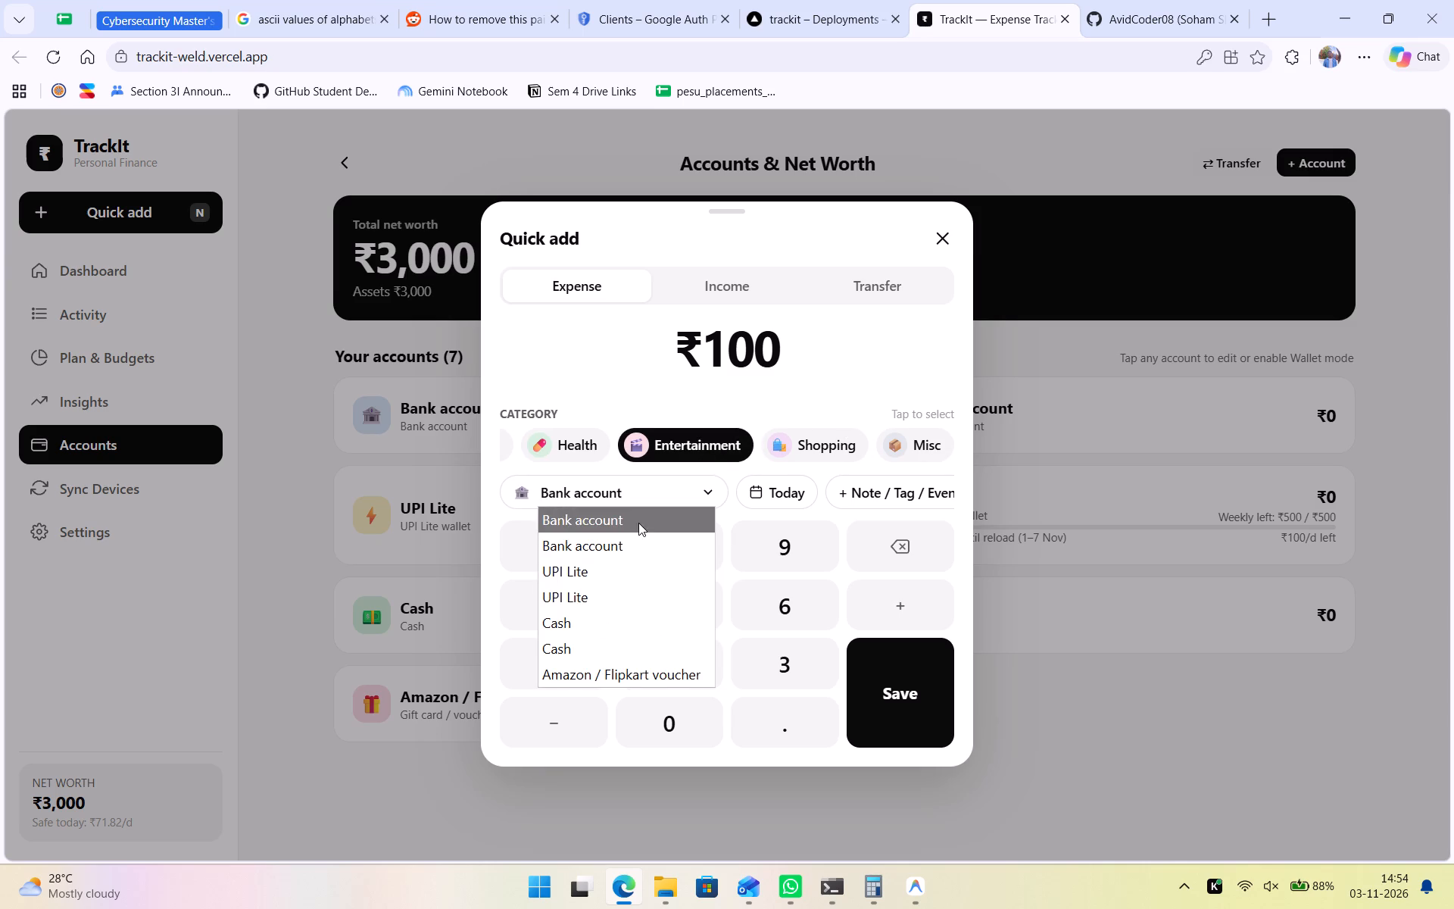
{"action": "left_click", "coordinate": [638, 523]}
{"action": "left_click", "coordinate": [776, 492]}
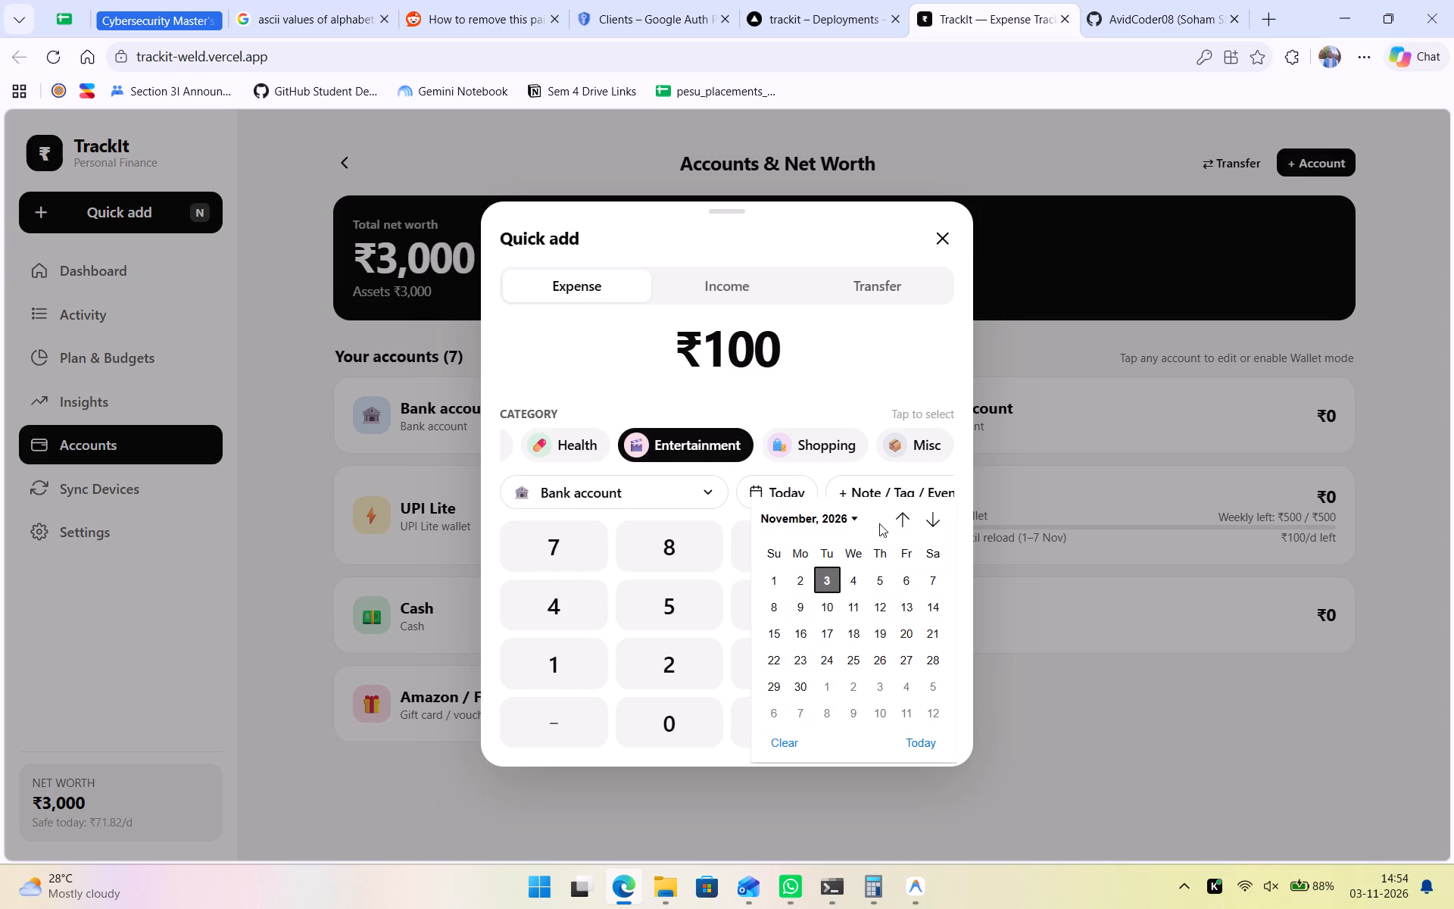
{"action": "left_click", "coordinate": [898, 523]}
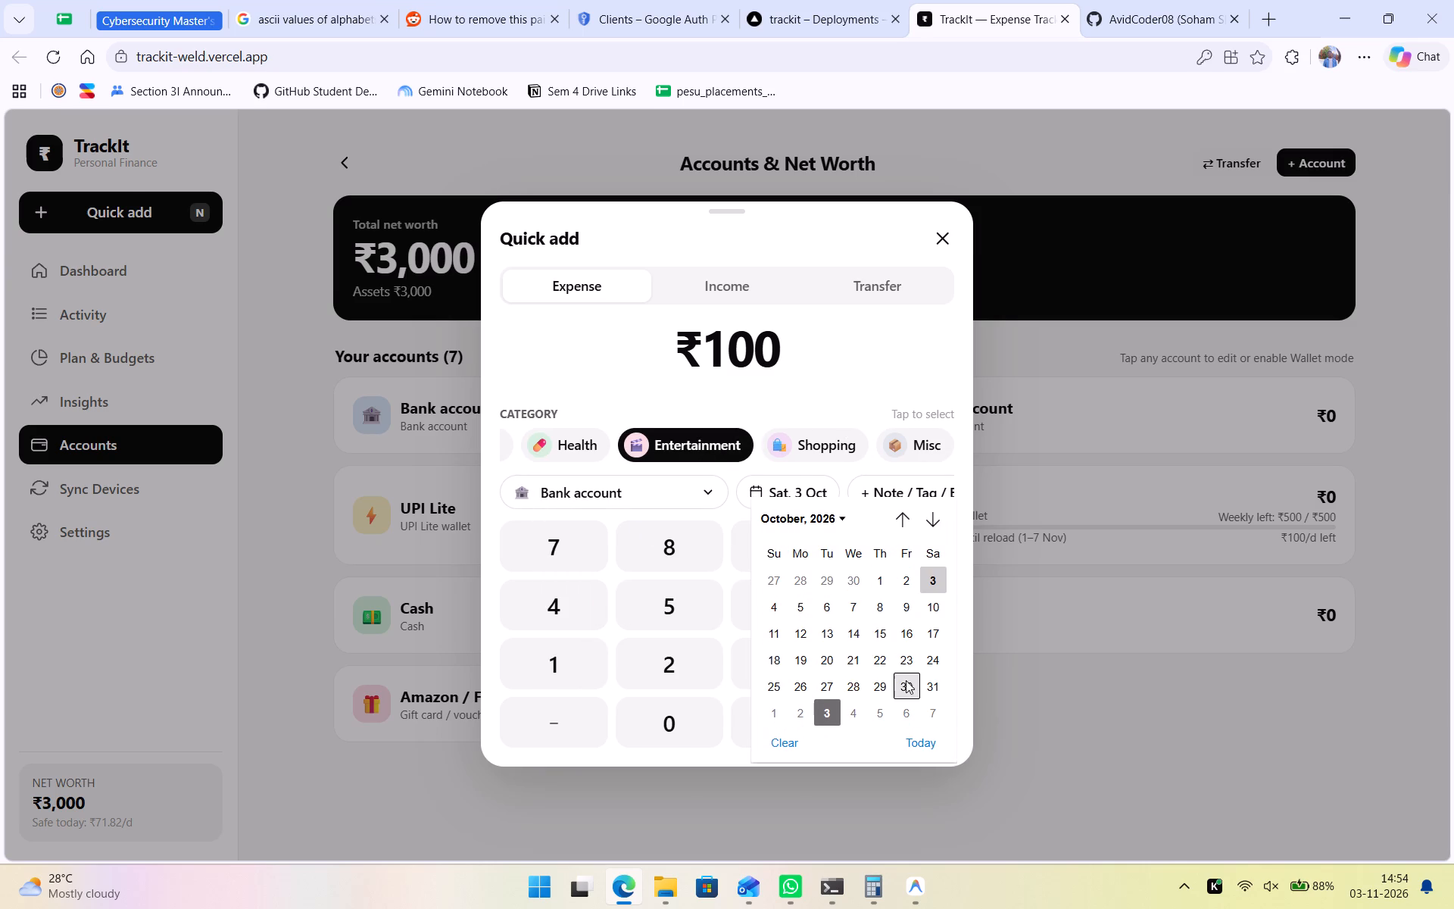
{"action": "left_click", "coordinate": [906, 684]}
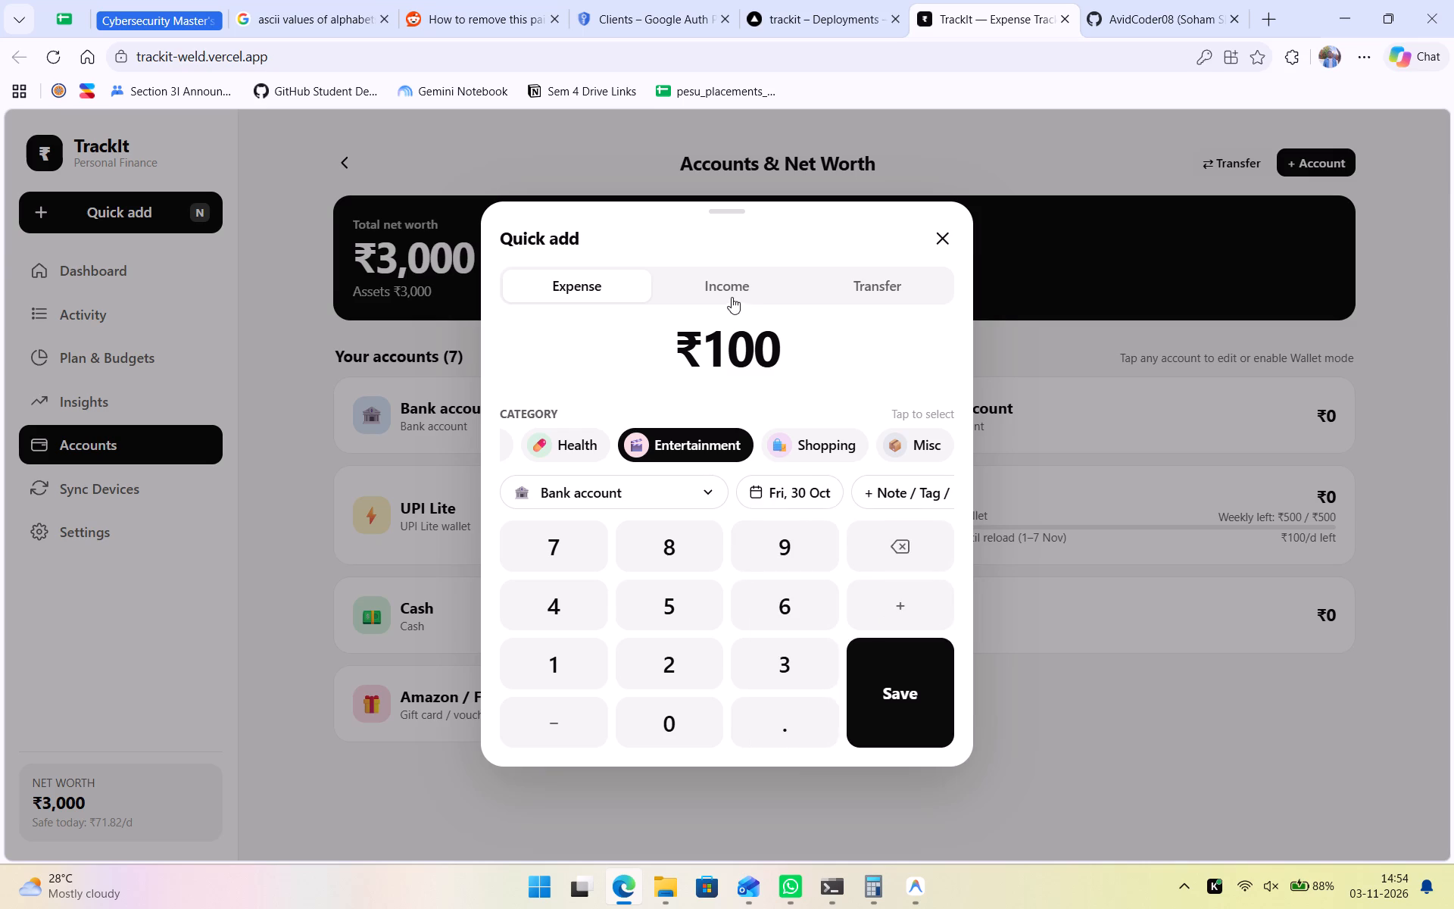
{"action": "left_click", "coordinate": [900, 691]}
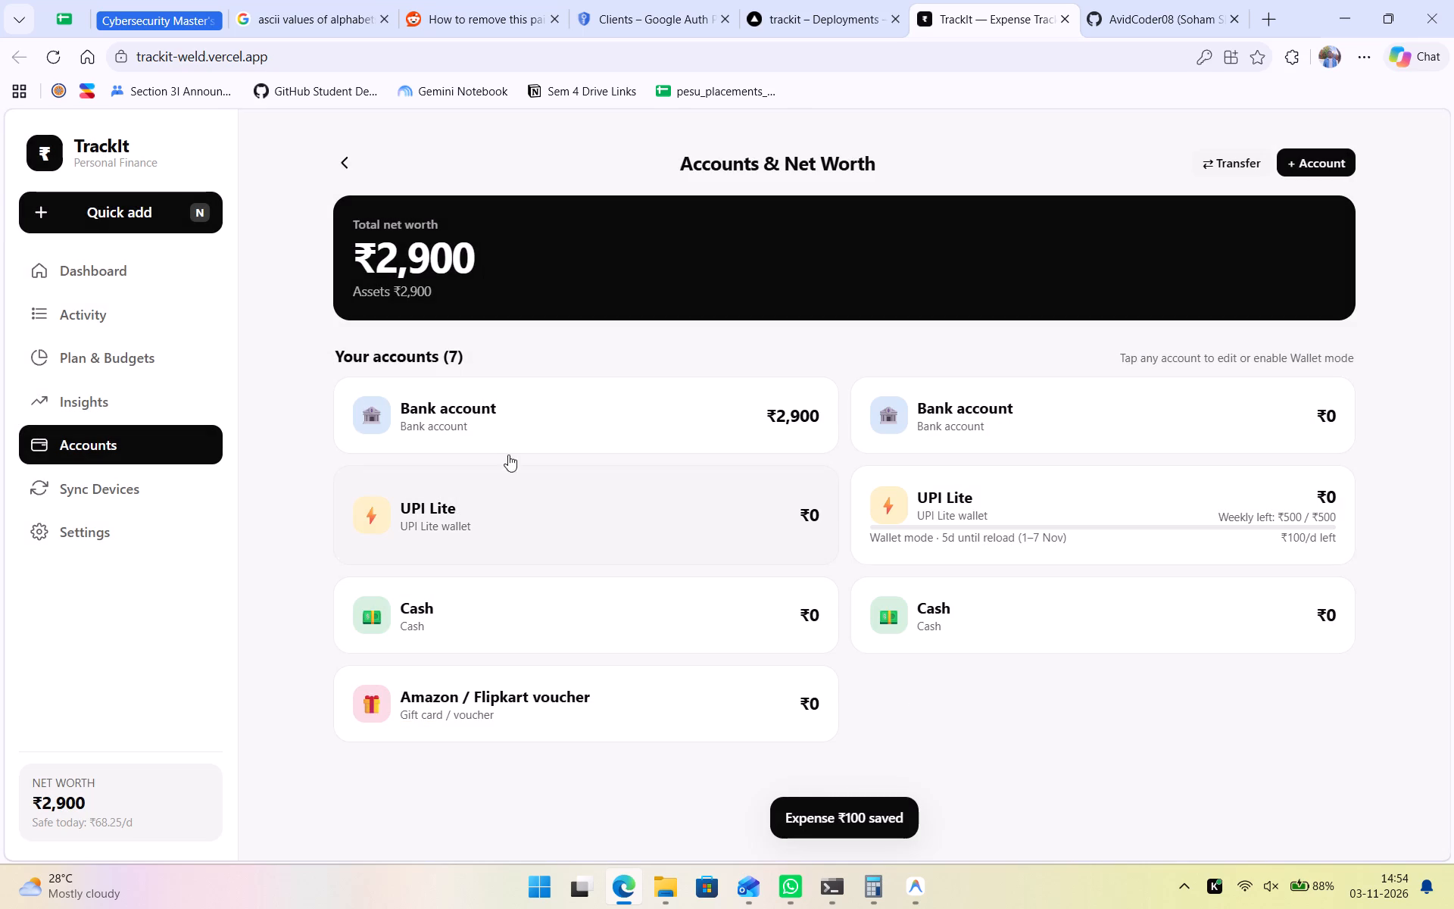
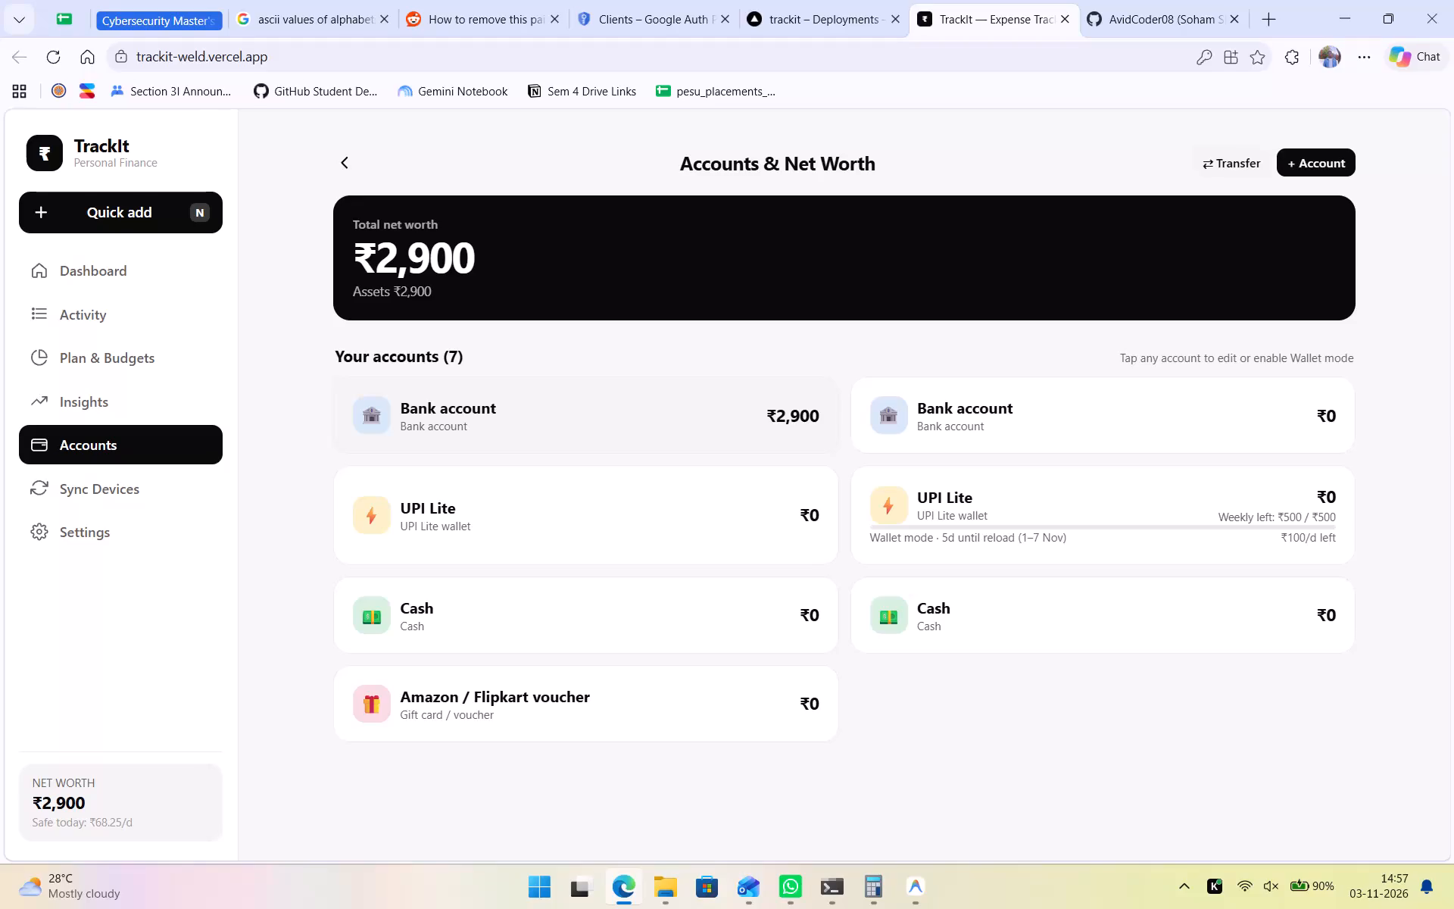
Start a quick-add expense of ₹17 in the Education category, dated Friday, 30 October 2026.
{"action": "key", "text": "n"}
{"action": "type", "text": "17"}
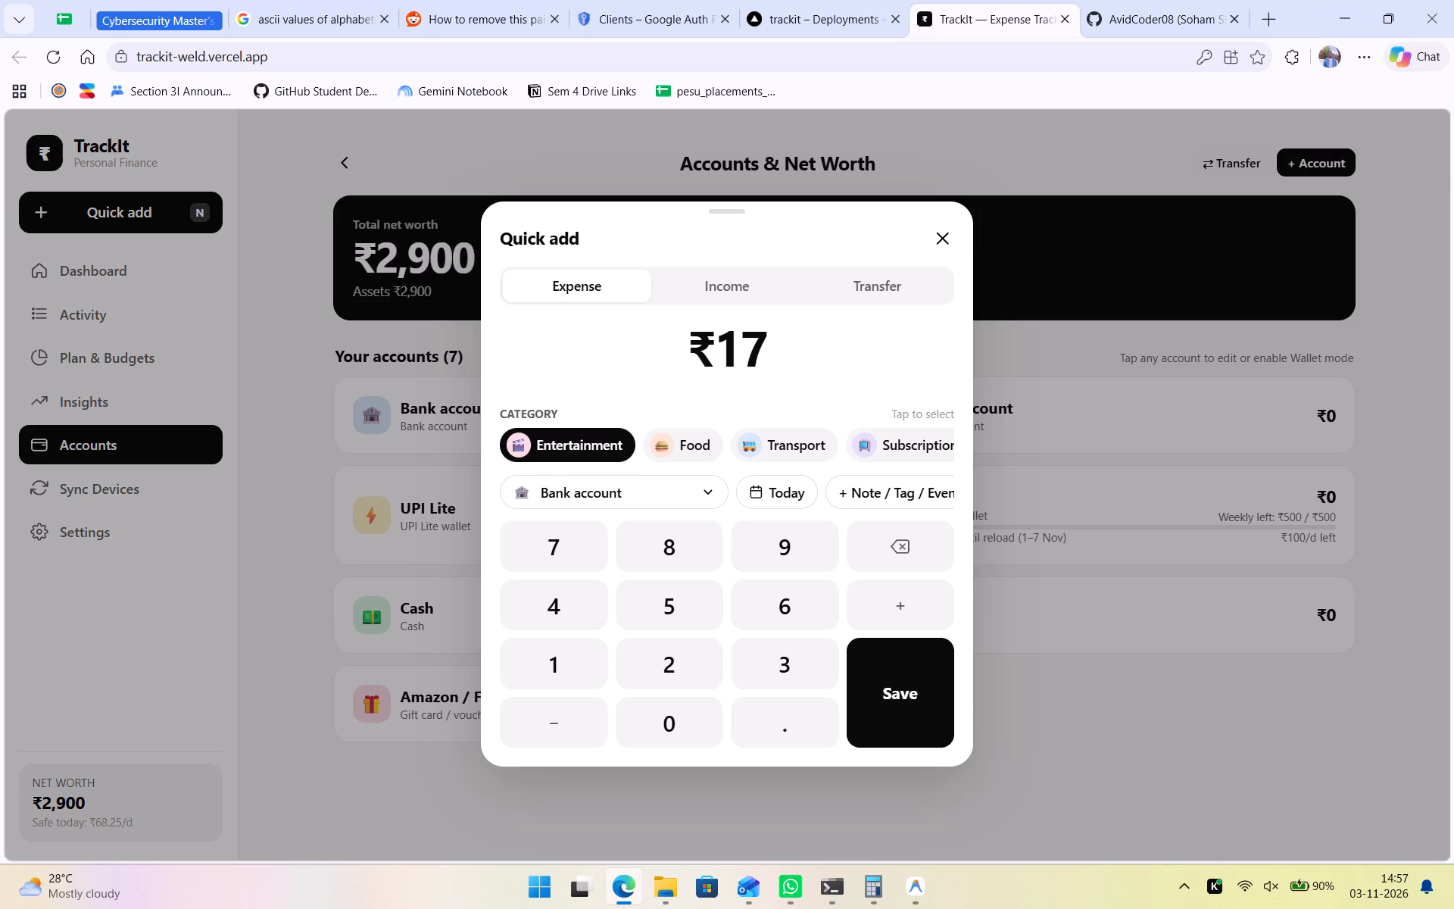
{"action": "scroll", "coordinate": [770, 440], "scroll_direction": "left", "scroll_amount": 3}
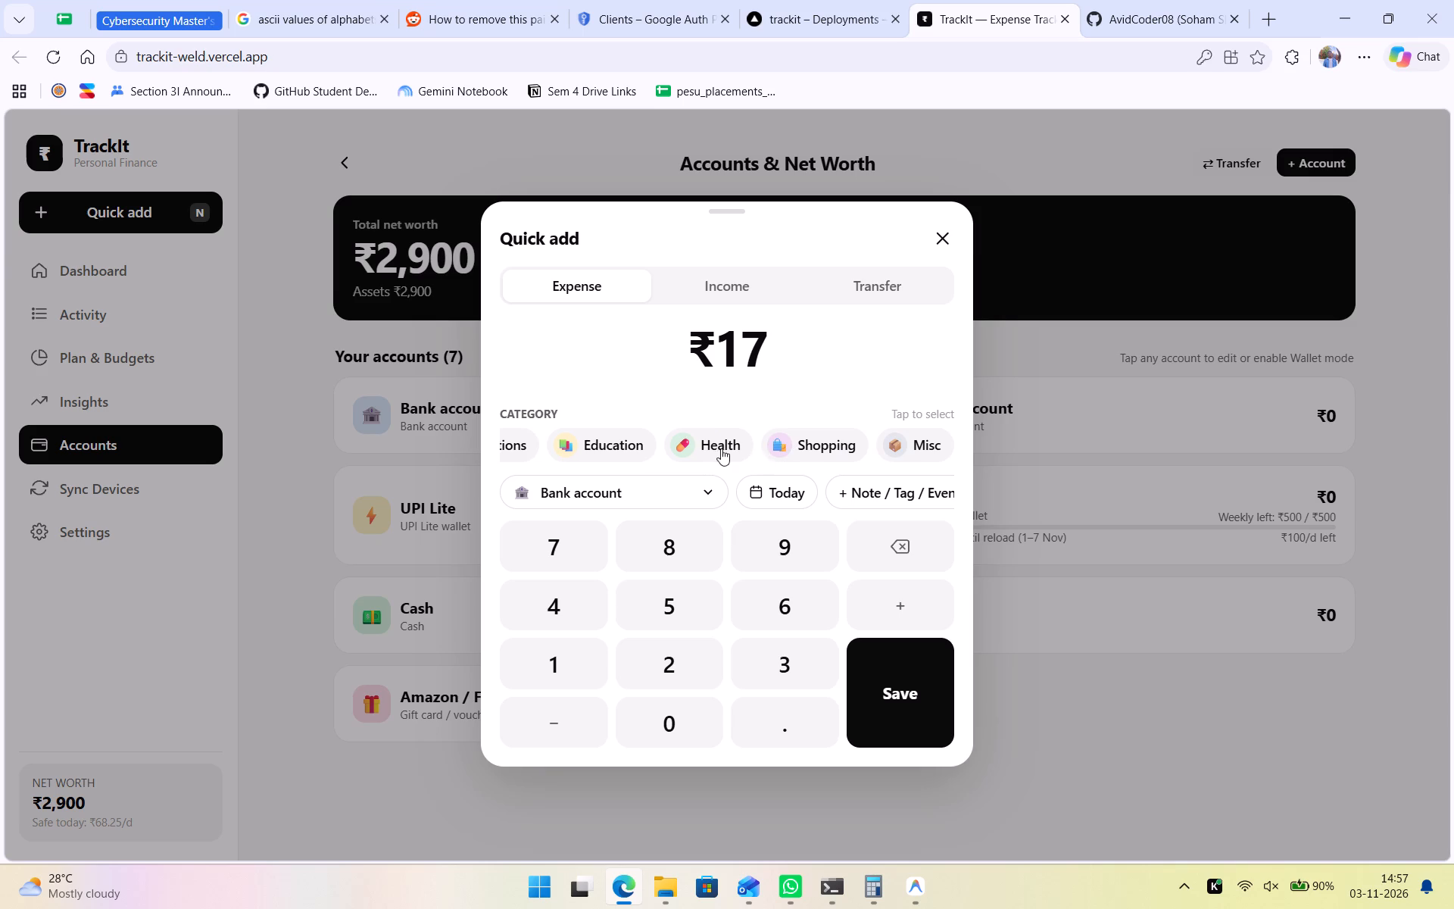
{"action": "scroll", "coordinate": [700, 442], "scroll_direction": "right", "scroll_amount": 3}
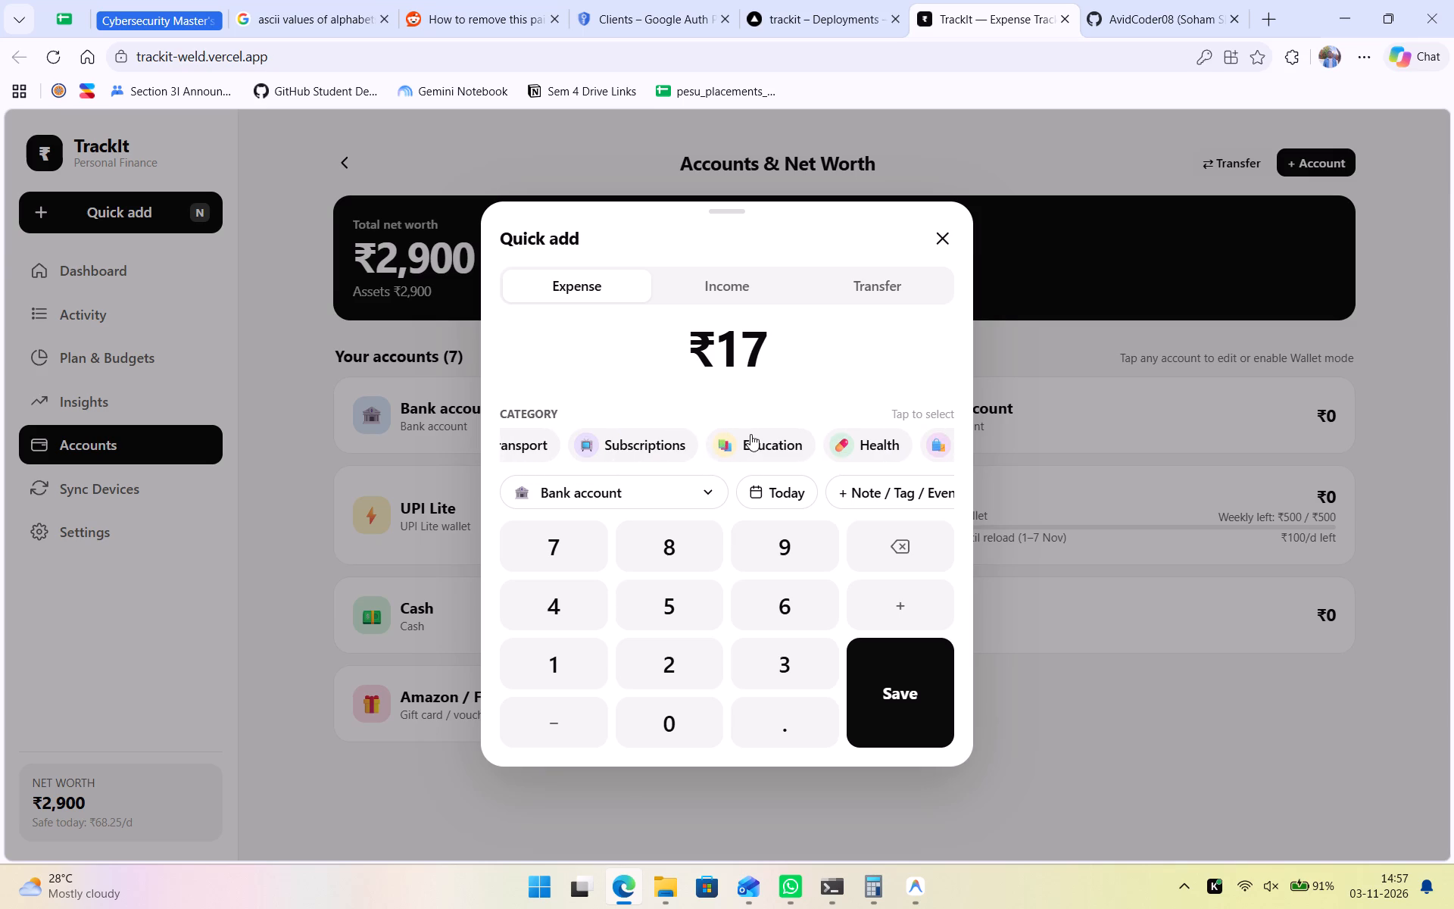
{"action": "left_click", "coordinate": [750, 438]}
{"action": "left_click", "coordinate": [764, 492]}
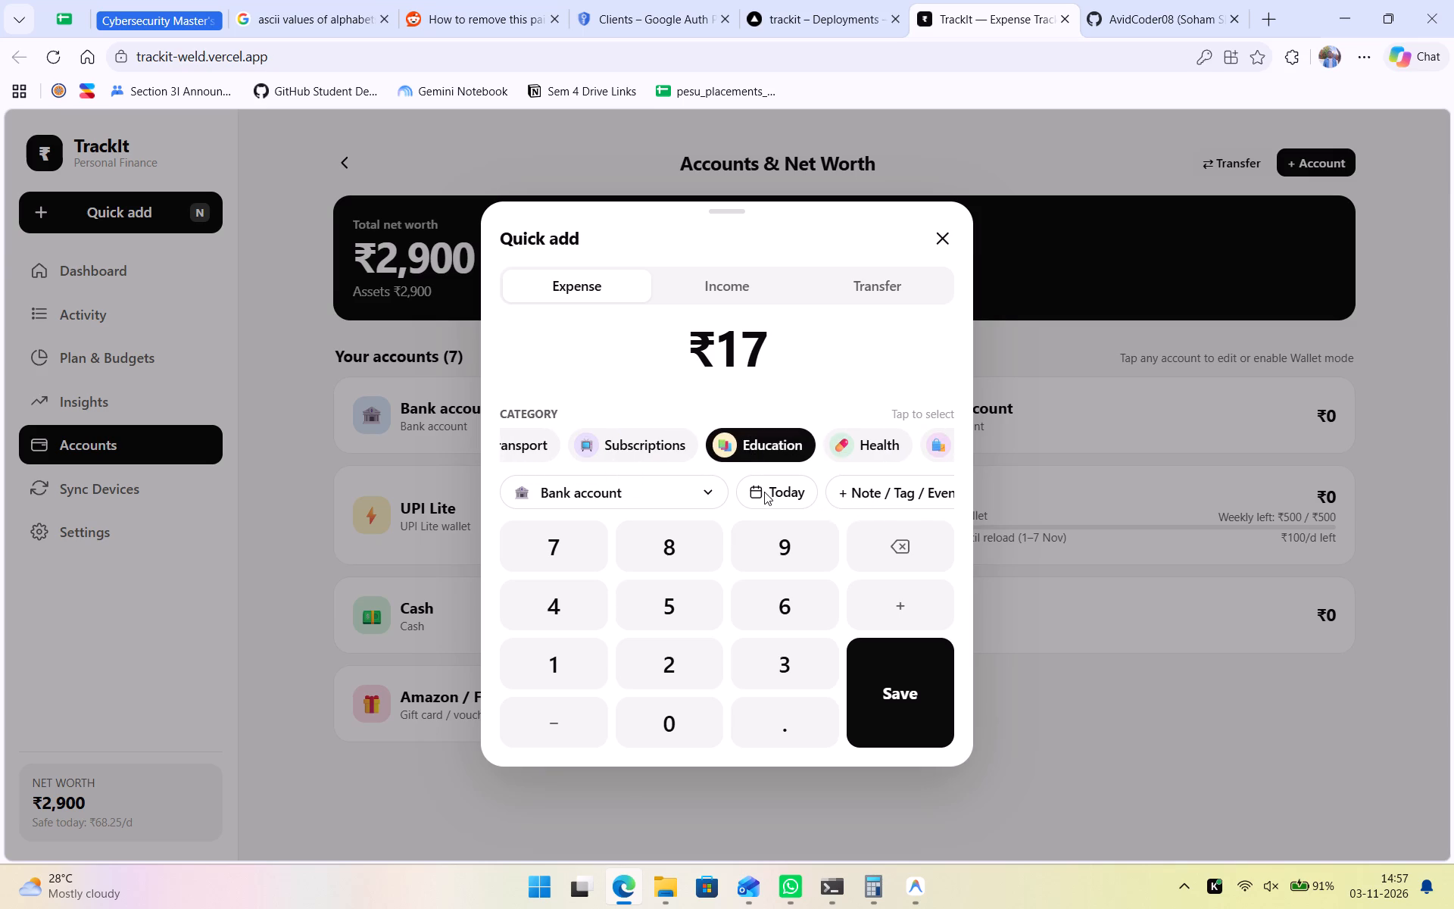
{"action": "left_click", "coordinate": [905, 522]}
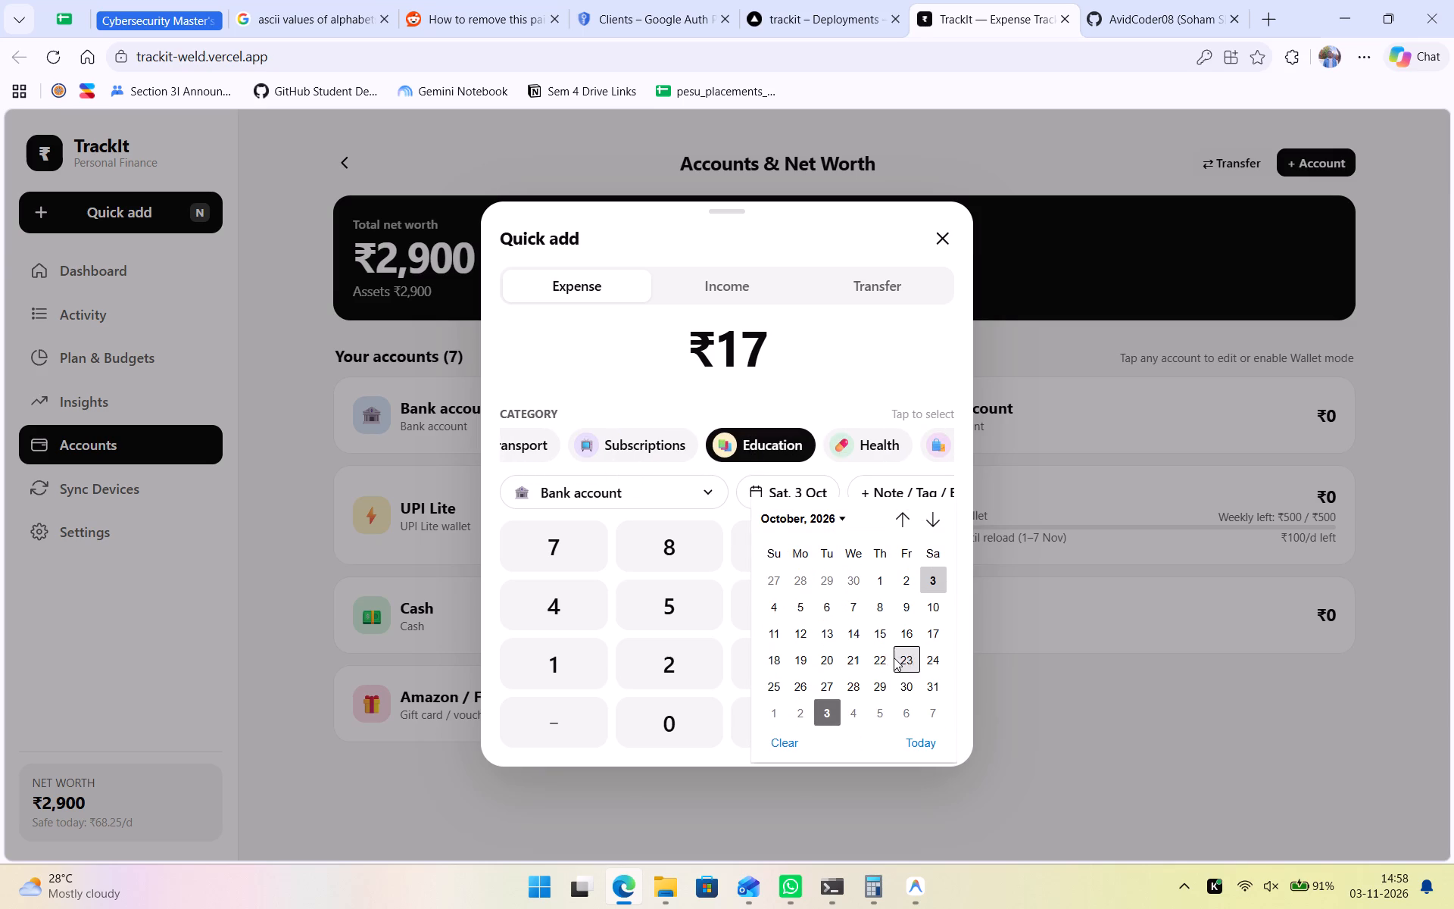
{"action": "left_click", "coordinate": [903, 683]}
Add the note "Printout" and the tag "research" to the ₹17 Education expense and save it.
{"action": "left_click", "coordinate": [889, 496]}
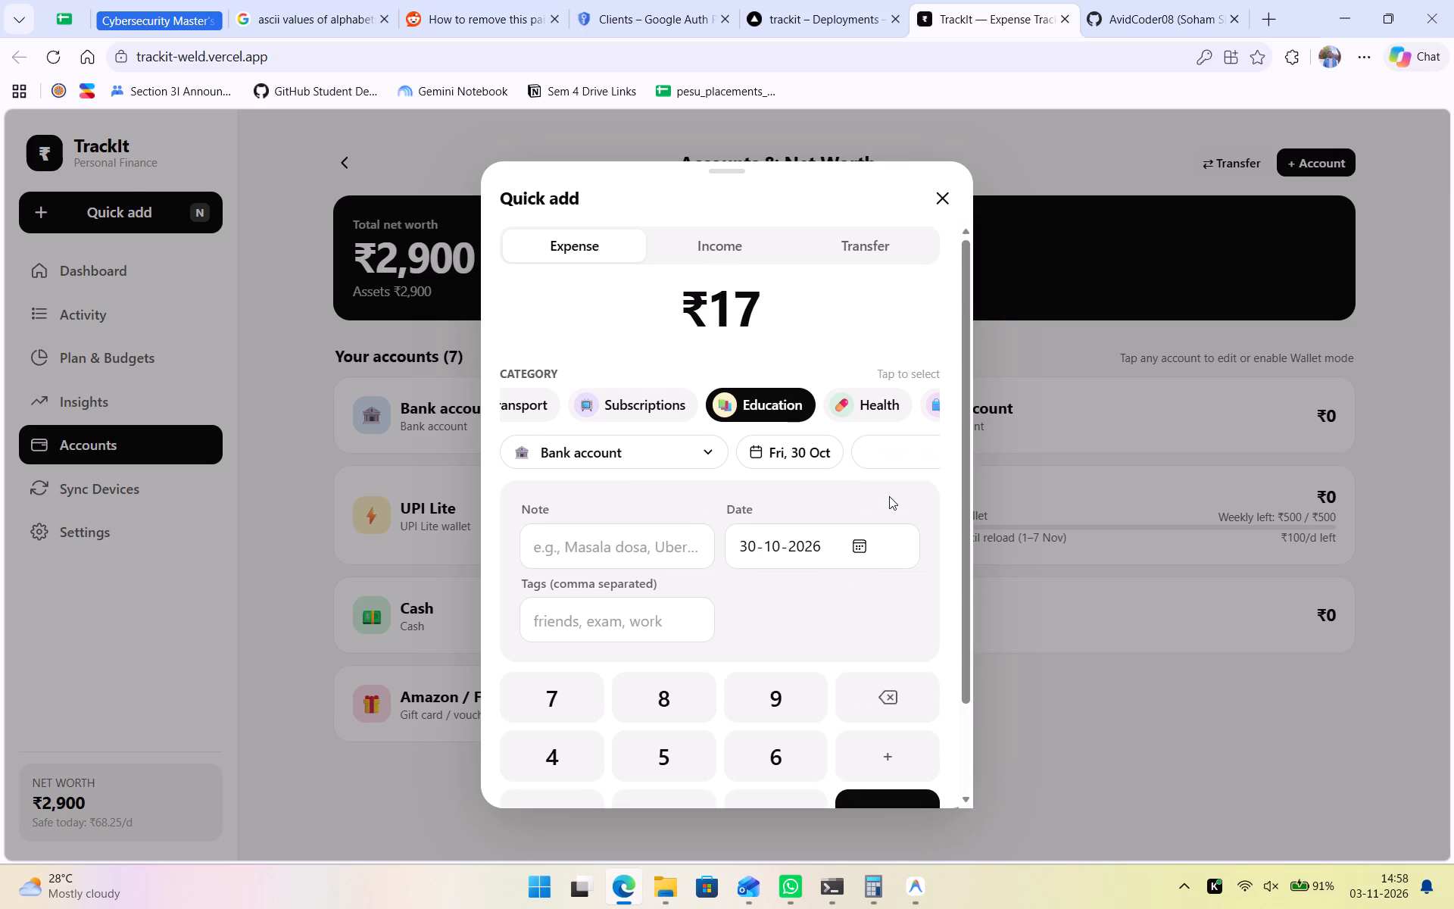
{"action": "left_click", "coordinate": [586, 554]}
{"action": "key", "text": "shift+p"}
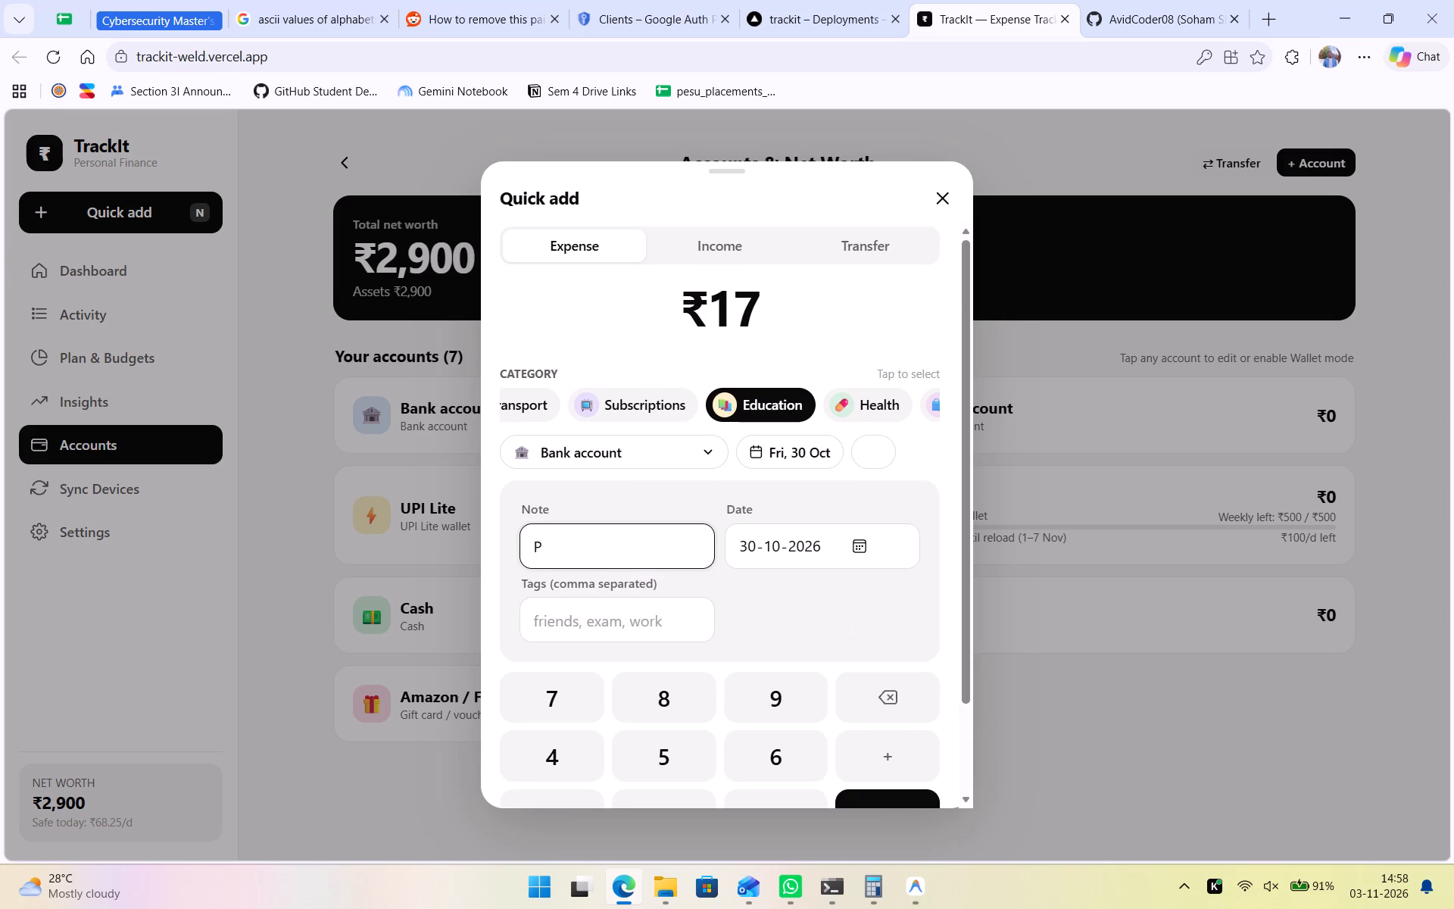
{"action": "type", "text": "rintout"}
{"action": "left_click", "coordinate": [641, 612]}
{"action": "type", "text": "reas"}
{"action": "key", "text": "BackSpace"}
{"action": "key", "text": "BackSpace"}
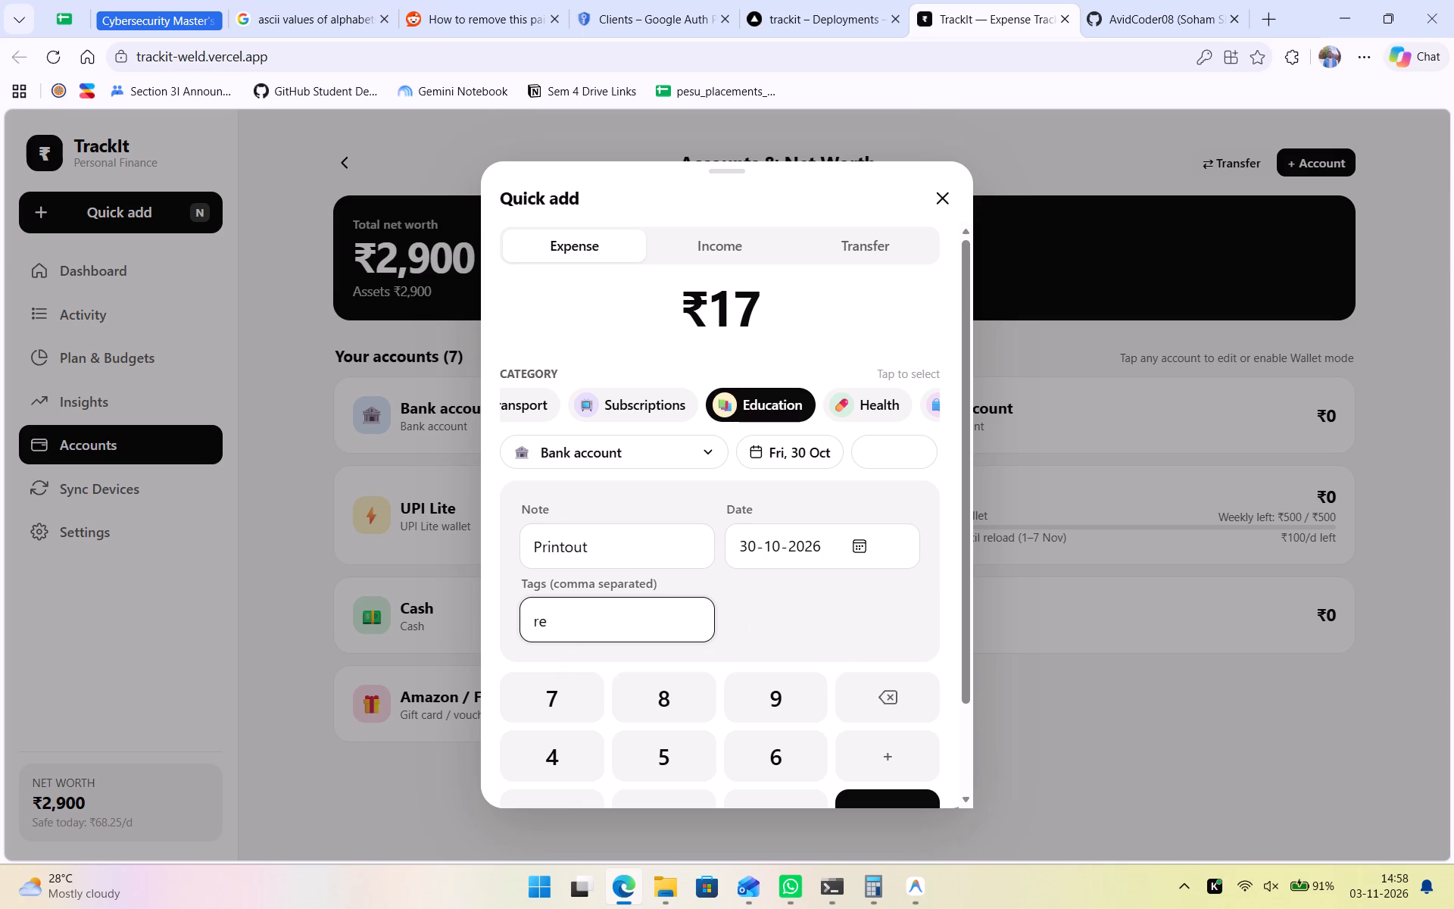
{"action": "type", "text": "search"}
{"action": "key", "text": "Return"}
{"action": "scroll", "coordinate": [732, 623], "scroll_direction": "down", "scroll_amount": 2}
{"action": "left_click", "coordinate": [868, 729]}
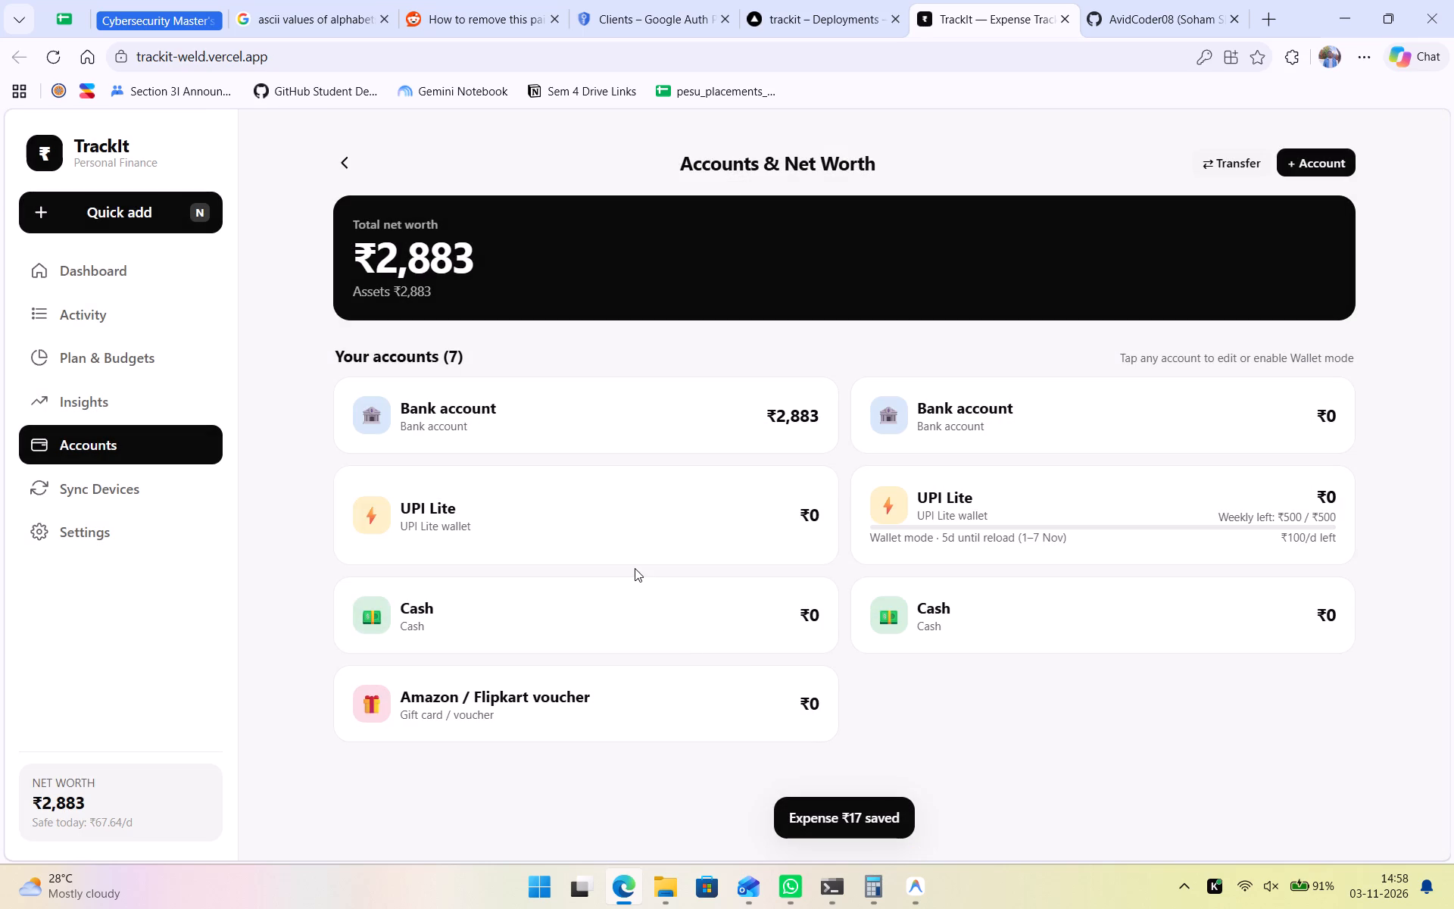
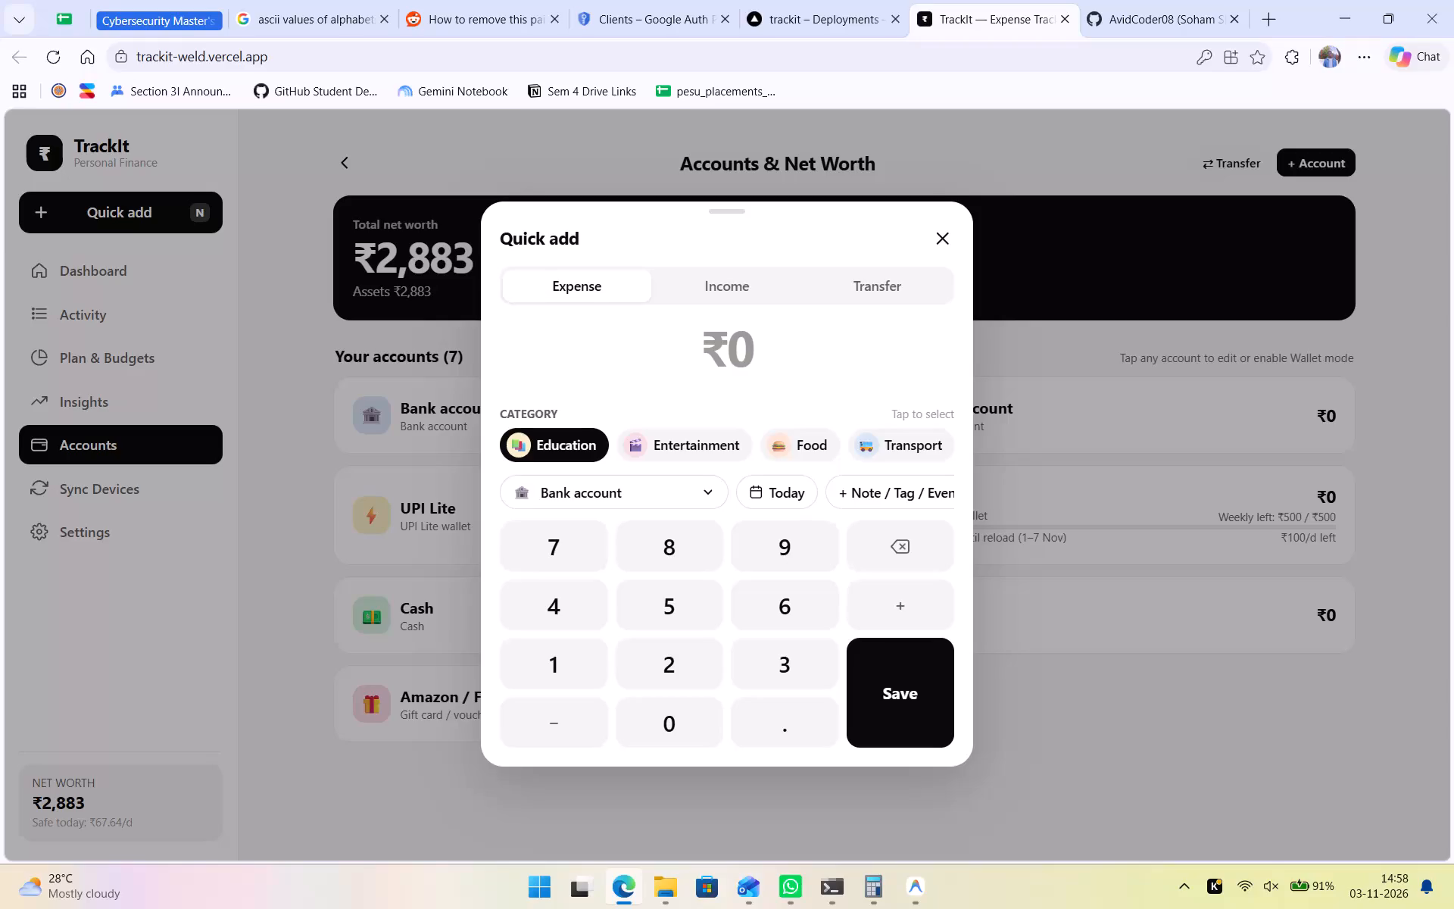
Enter a quick-add expense of ₹30 in the Food category, dated Friday, 30 October 2026.
{"action": "type", "text": "30"}
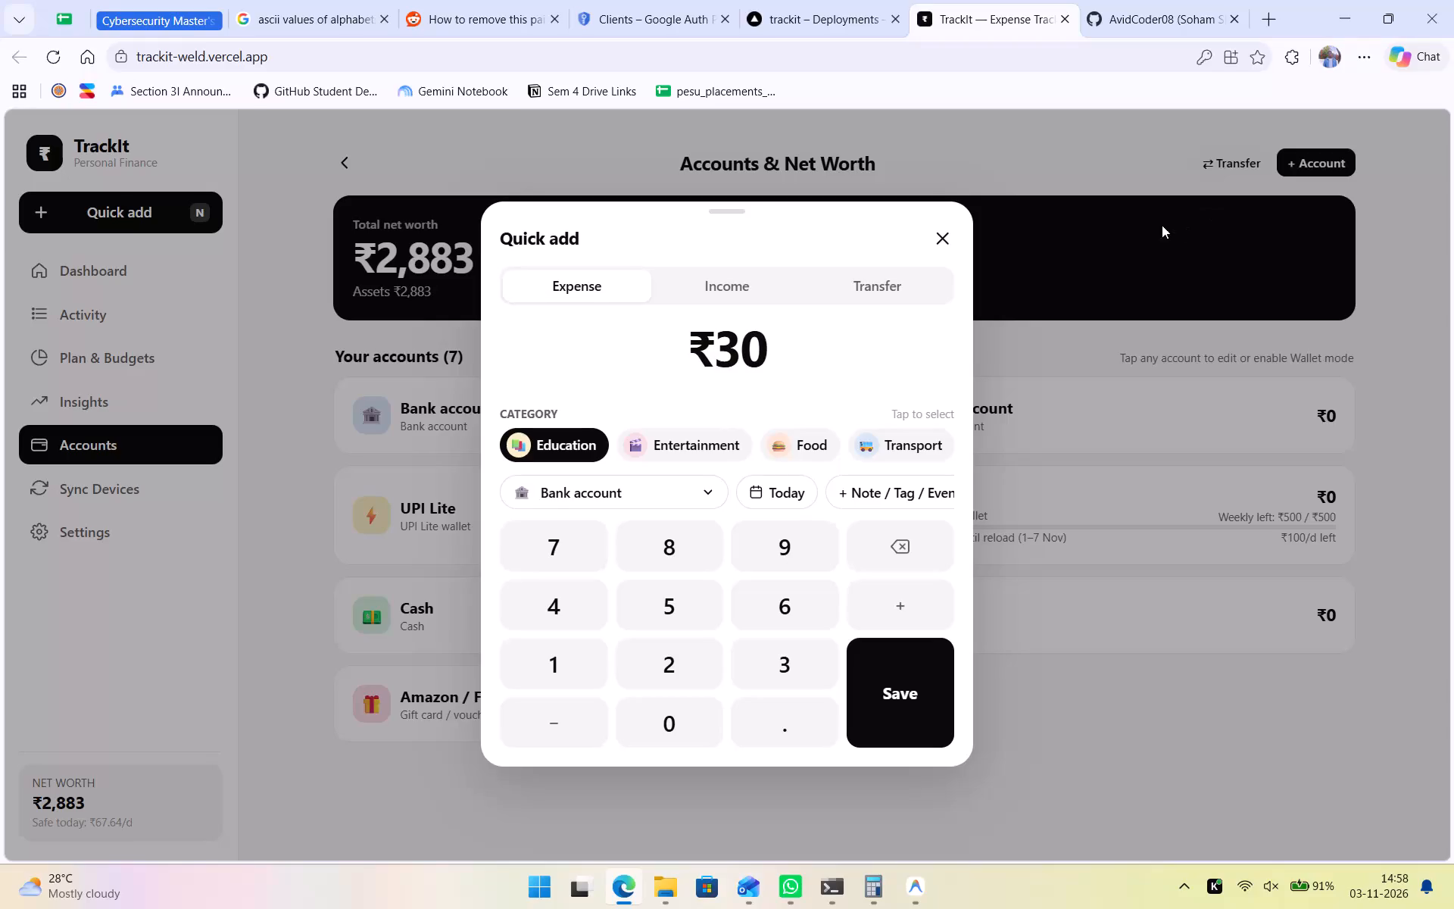
{"action": "left_click", "coordinate": [803, 451]}
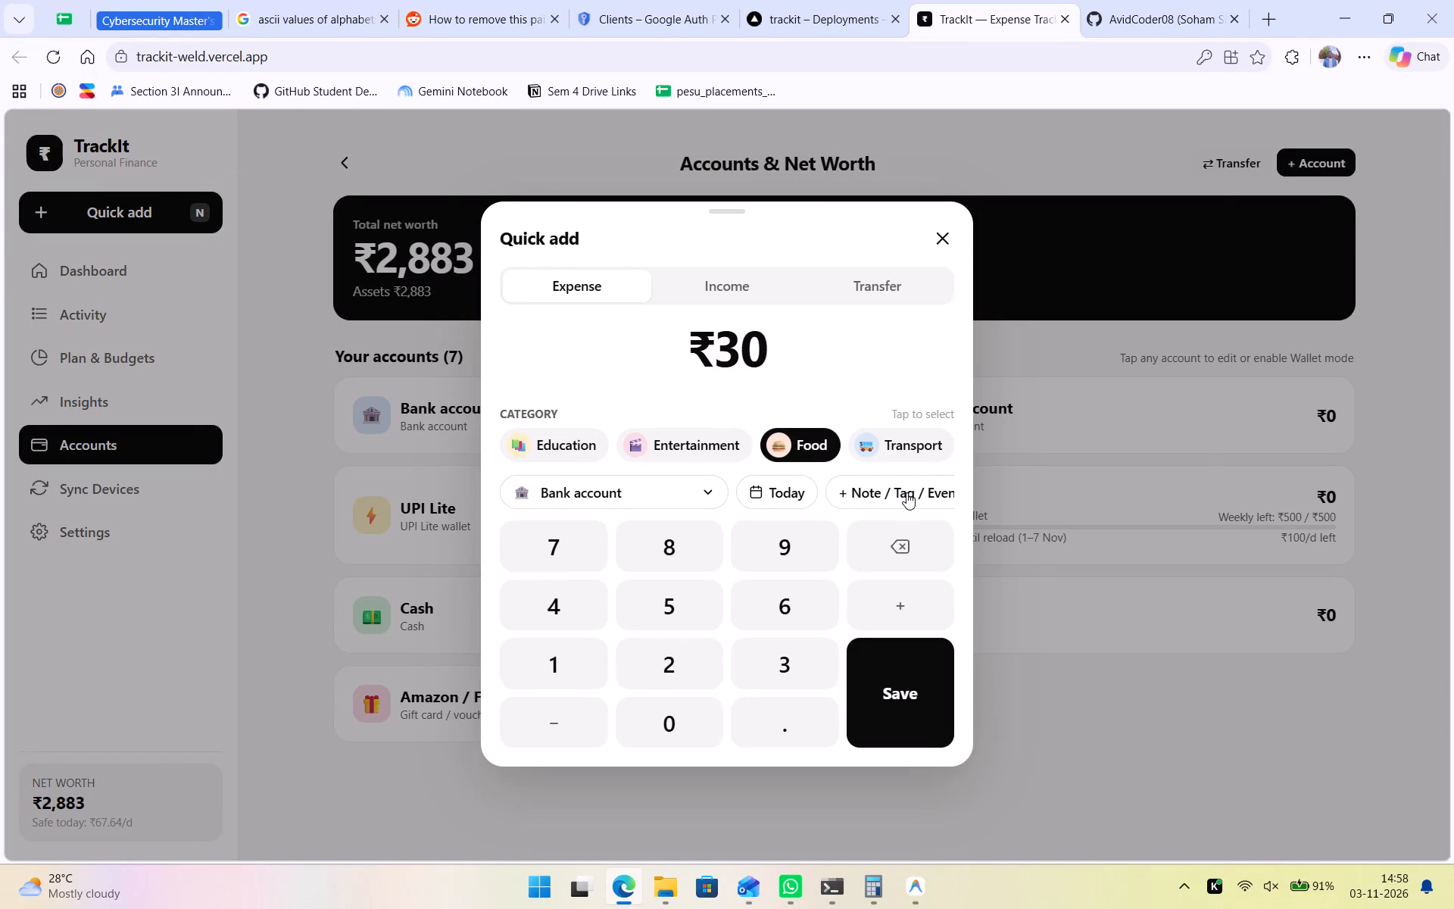
{"action": "left_click", "coordinate": [786, 490]}
{"action": "left_click", "coordinate": [908, 522]}
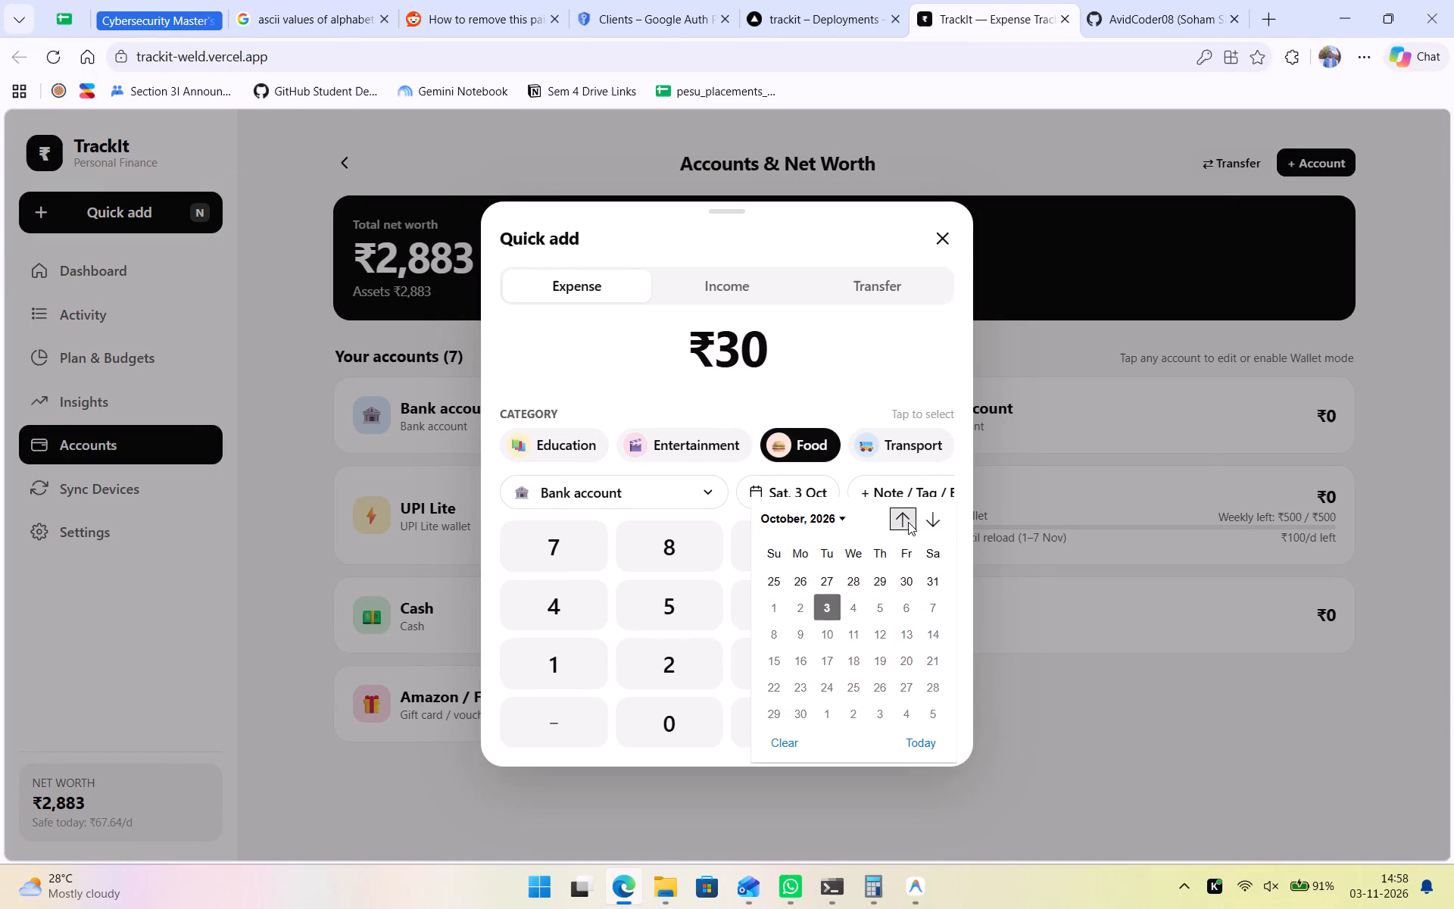
{"action": "left_click", "coordinate": [899, 686]}
Add the note "Lime Juice" to the ₹30 Food expense and save it.
{"action": "left_click", "coordinate": [879, 504]}
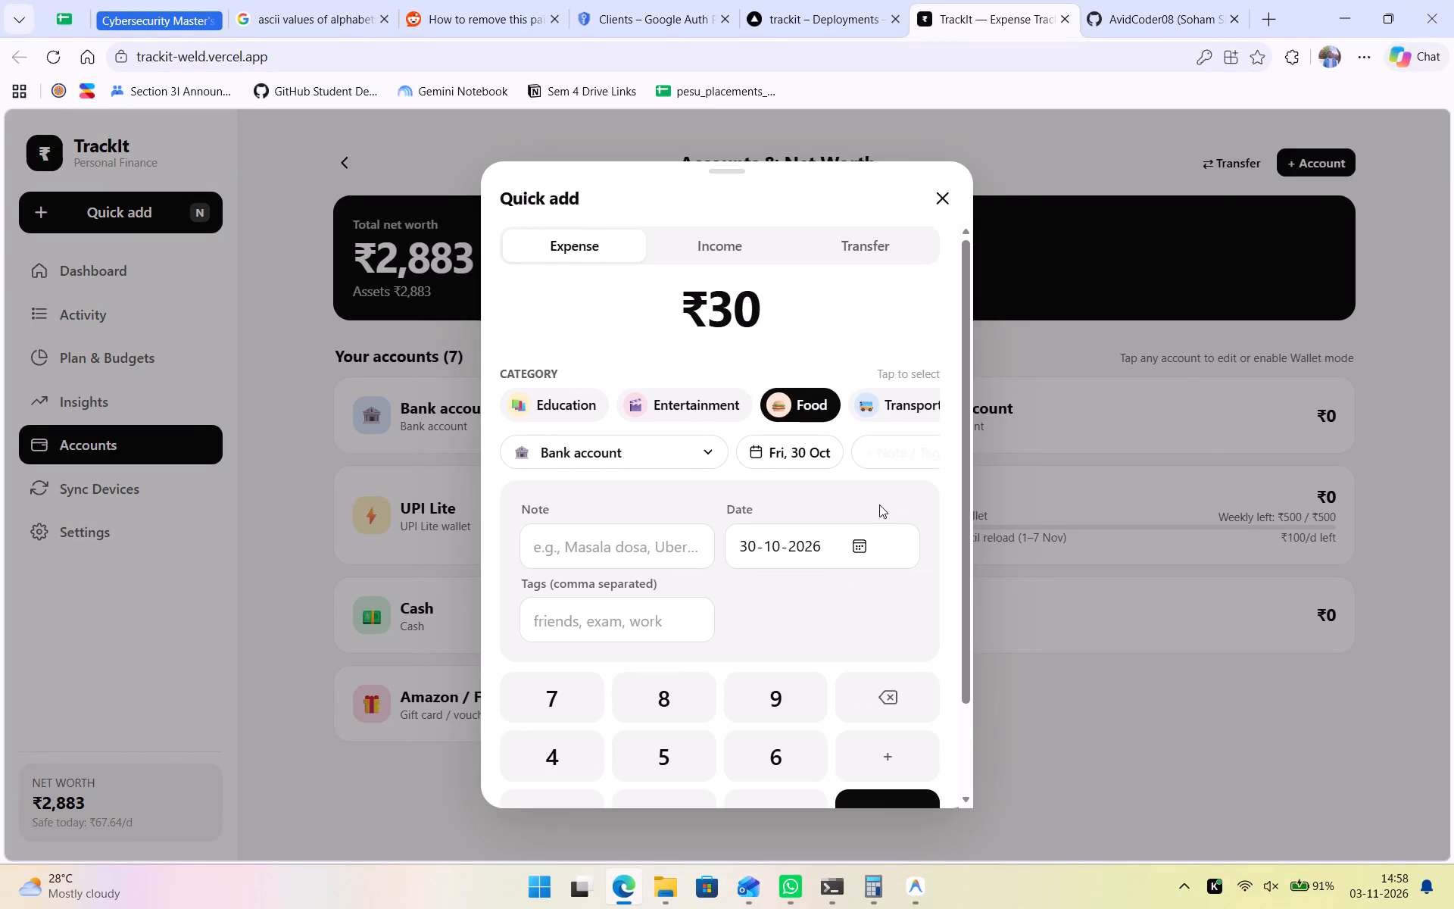
{"action": "left_click", "coordinate": [644, 549]}
{"action": "type", "text": "Lime s"}
{"action": "key", "text": "BackSpace"}
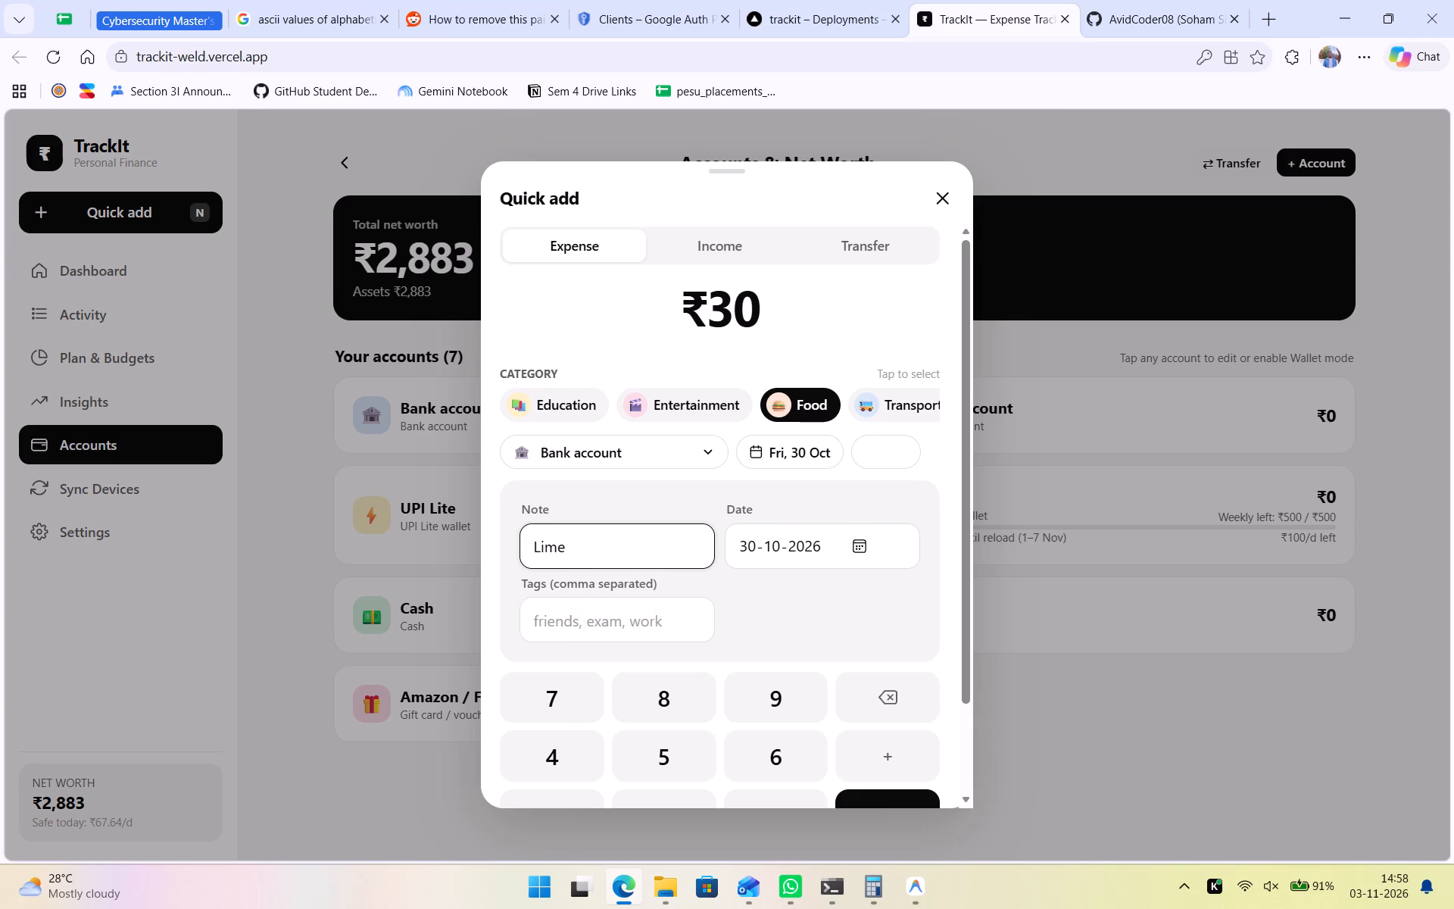
{"action": "type", "text": "Jui"}
{"action": "type", "text": "ce"}
{"action": "scroll", "coordinate": [834, 625], "scroll_direction": "down", "scroll_amount": 1}
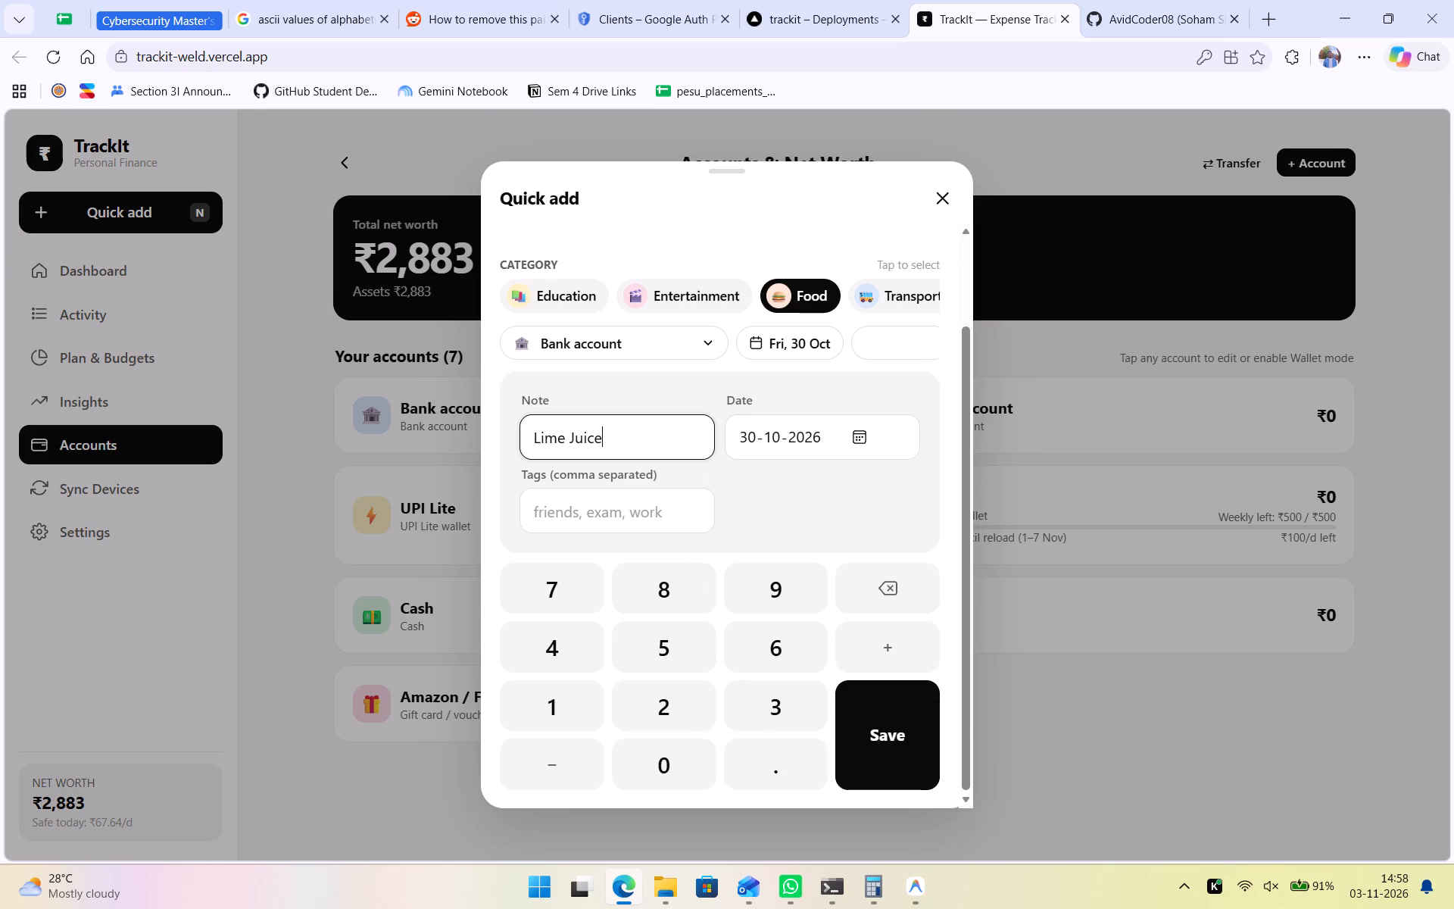
{"action": "left_click", "coordinate": [854, 724]}
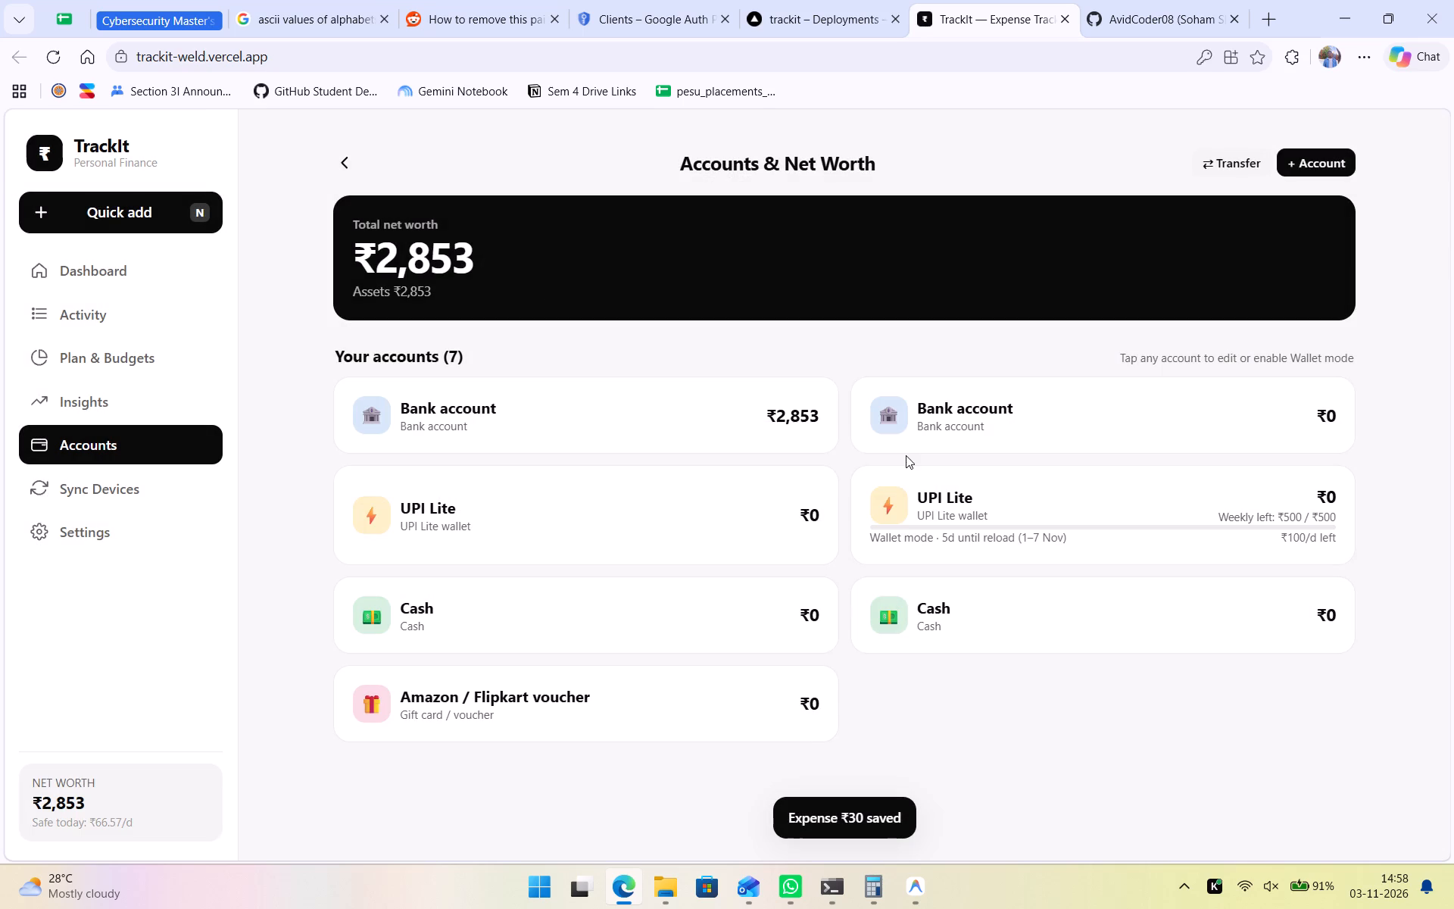
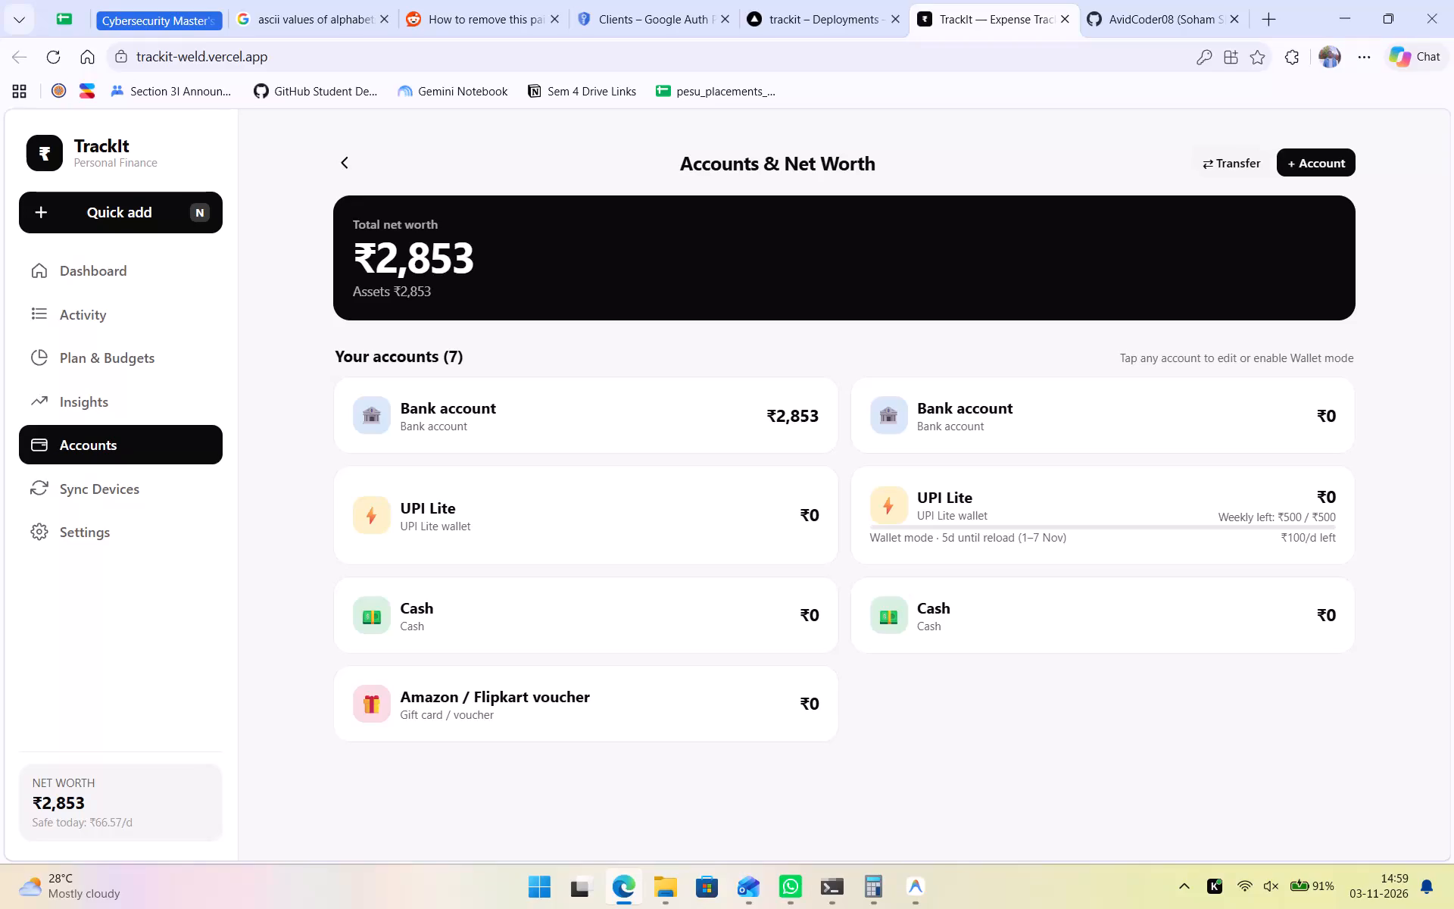
Quick-add a ₹6 income in the Refund / cashback category to the bank account, dated Friday, 30 October 2026, and save it.
{"action": "key", "text": "n"}
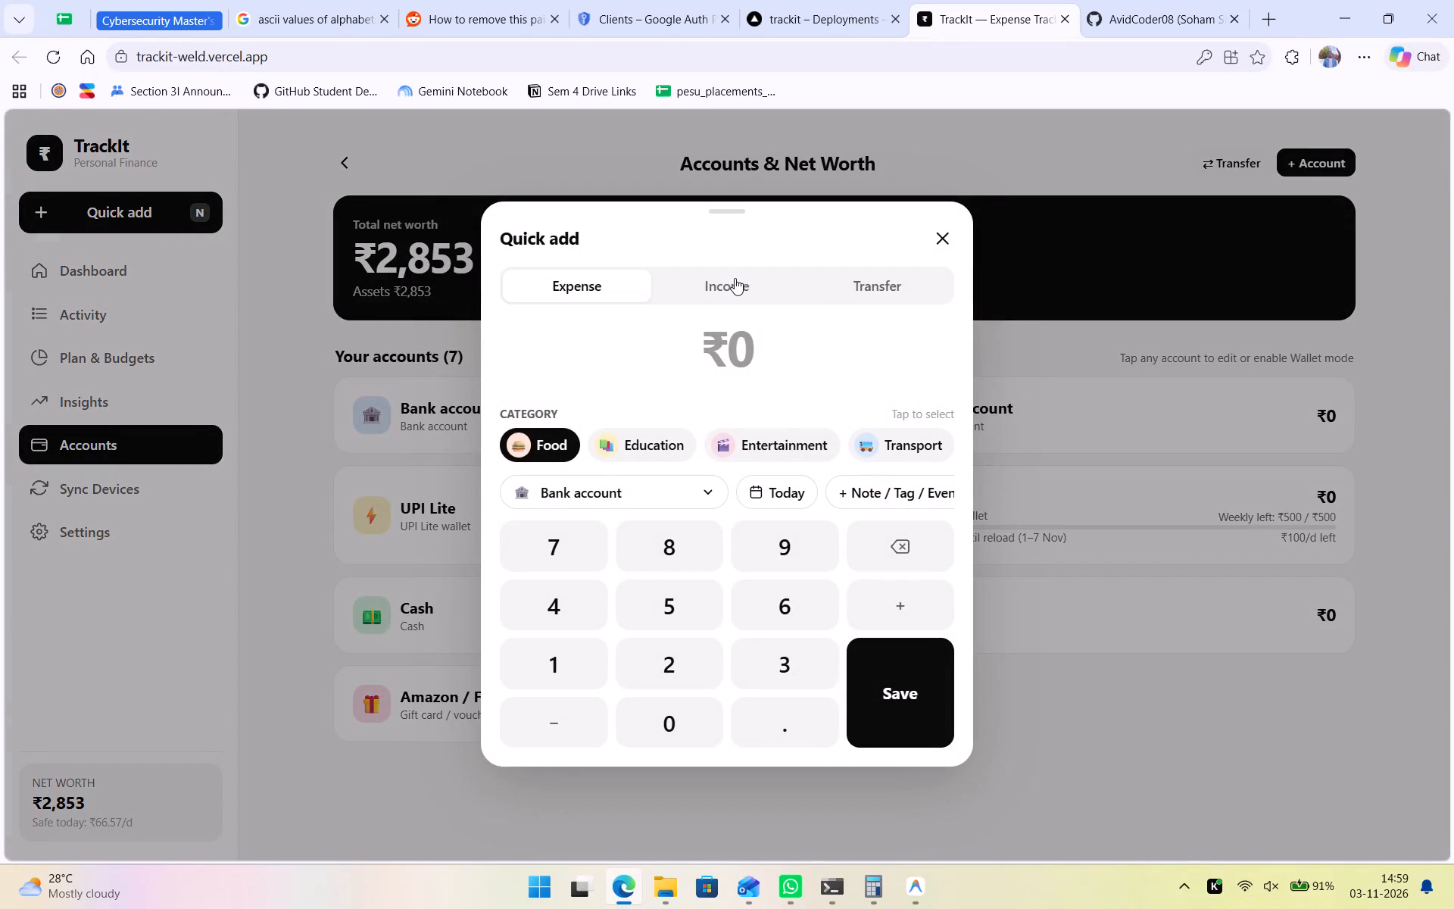
{"action": "left_click", "coordinate": [729, 283]}
{"action": "left_click", "coordinate": [732, 342]}
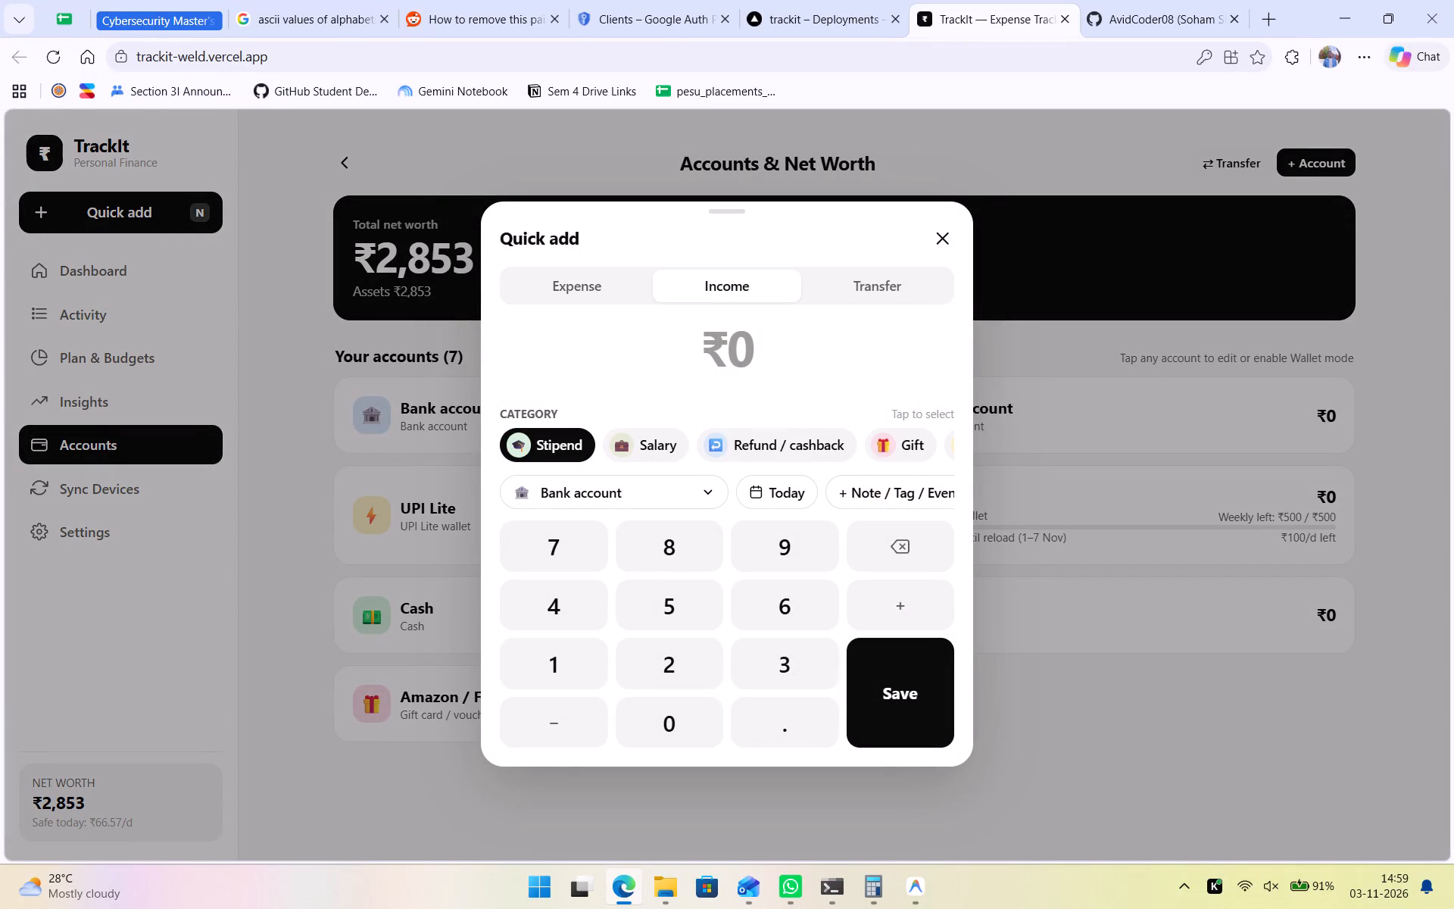
{"action": "key", "text": "6"}
{"action": "left_click", "coordinate": [782, 441]}
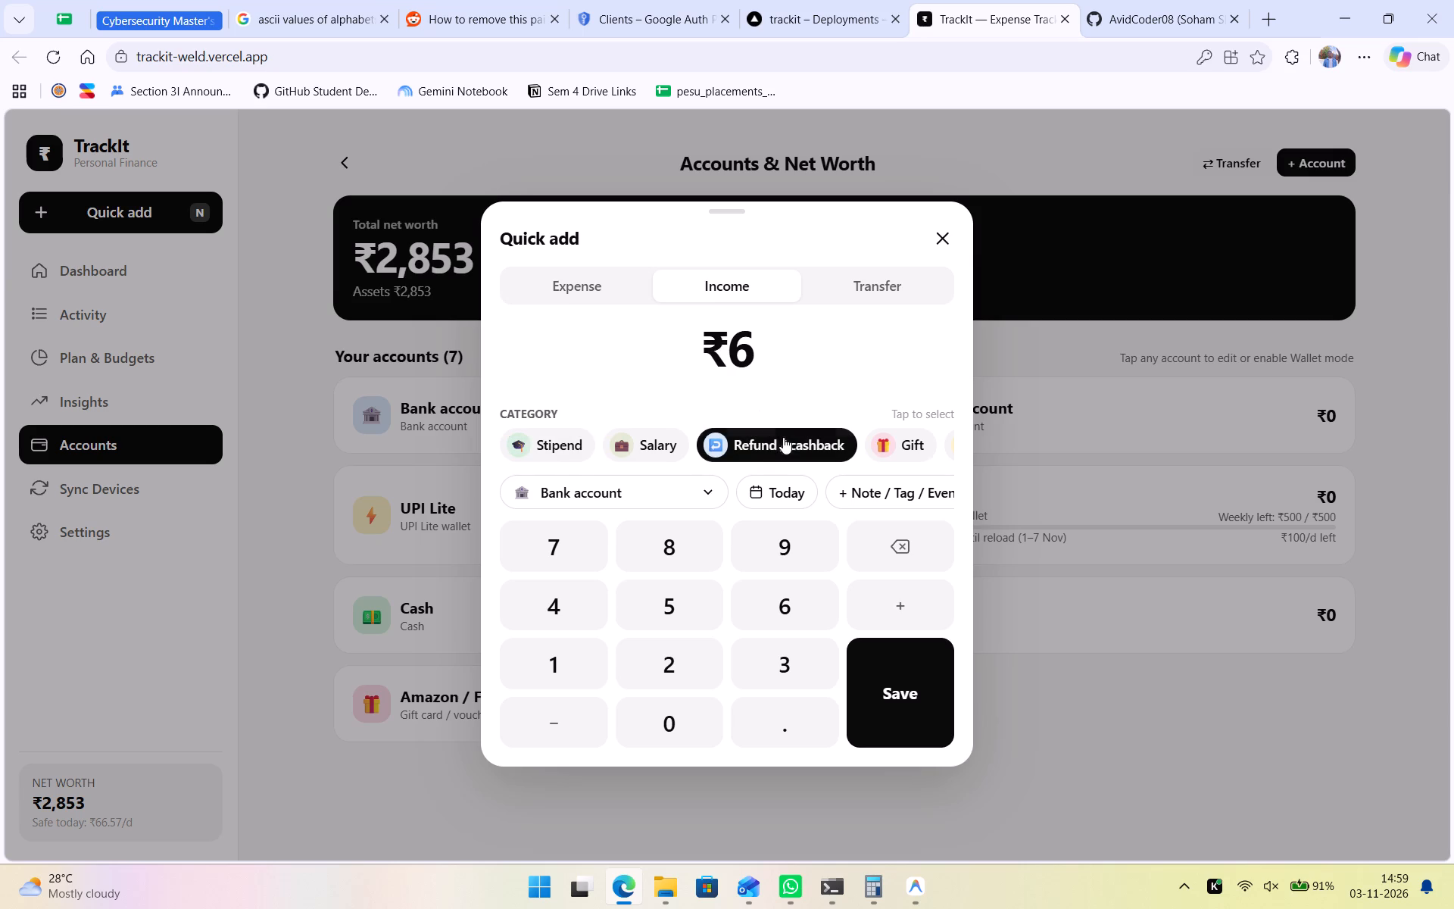
{"action": "left_click", "coordinate": [778, 492]}
{"action": "left_click", "coordinate": [895, 519]}
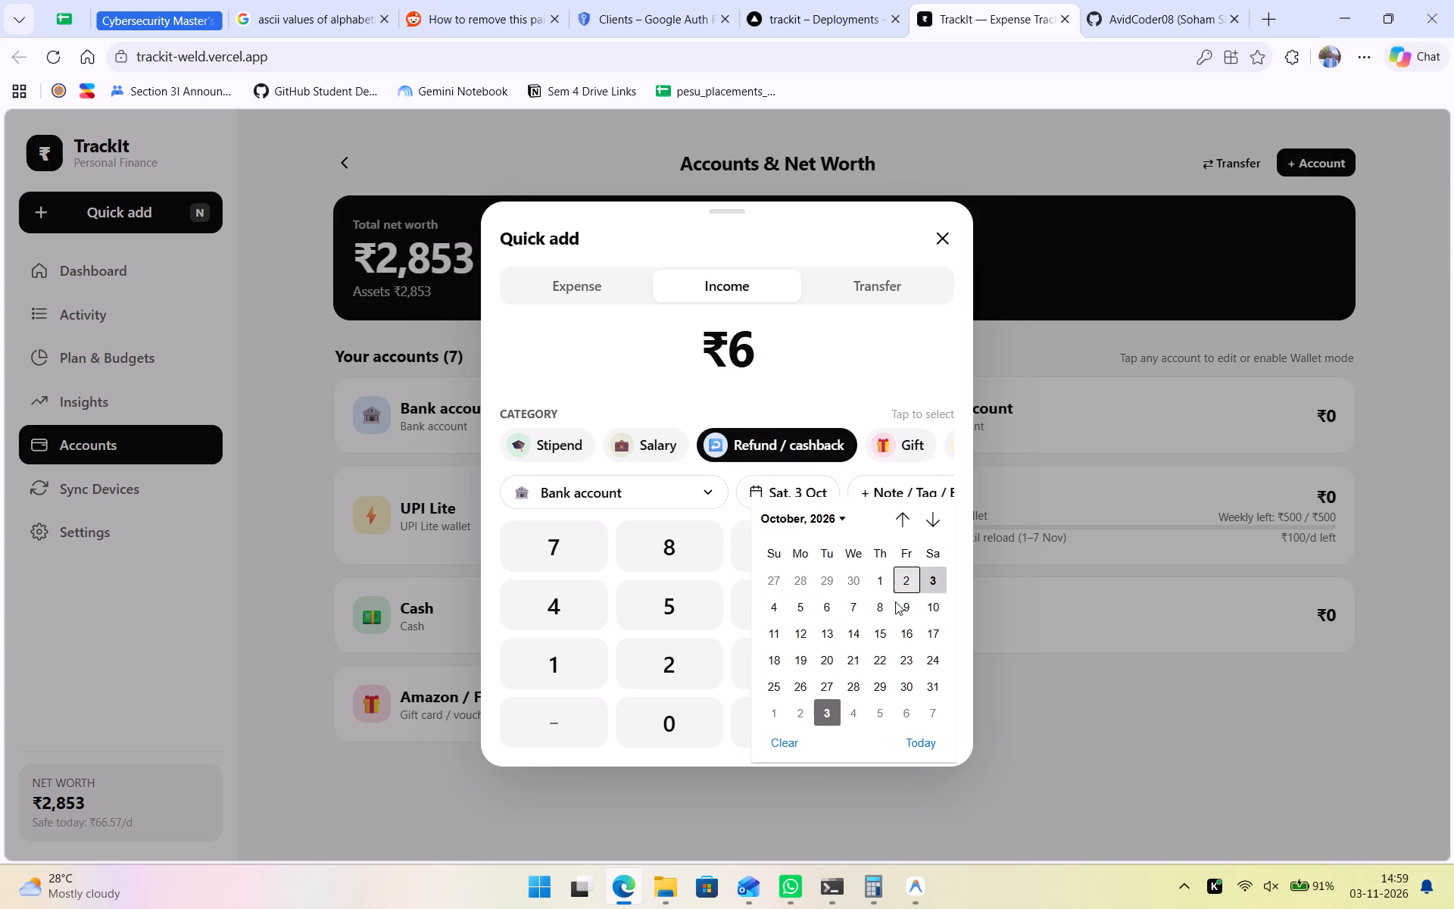
{"action": "left_click", "coordinate": [903, 688]}
{"action": "left_click", "coordinate": [903, 688]}
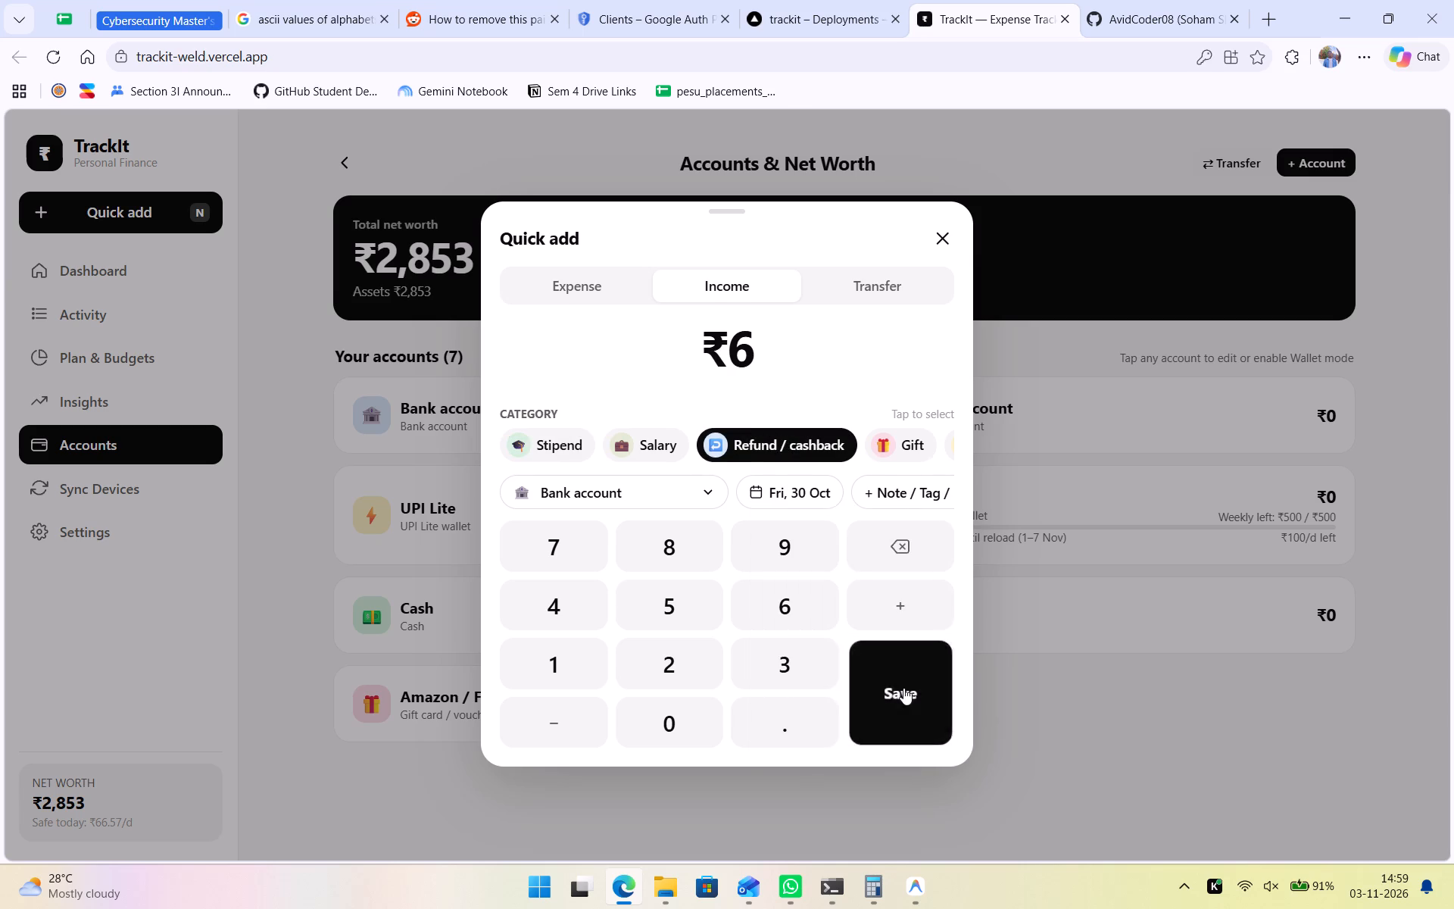
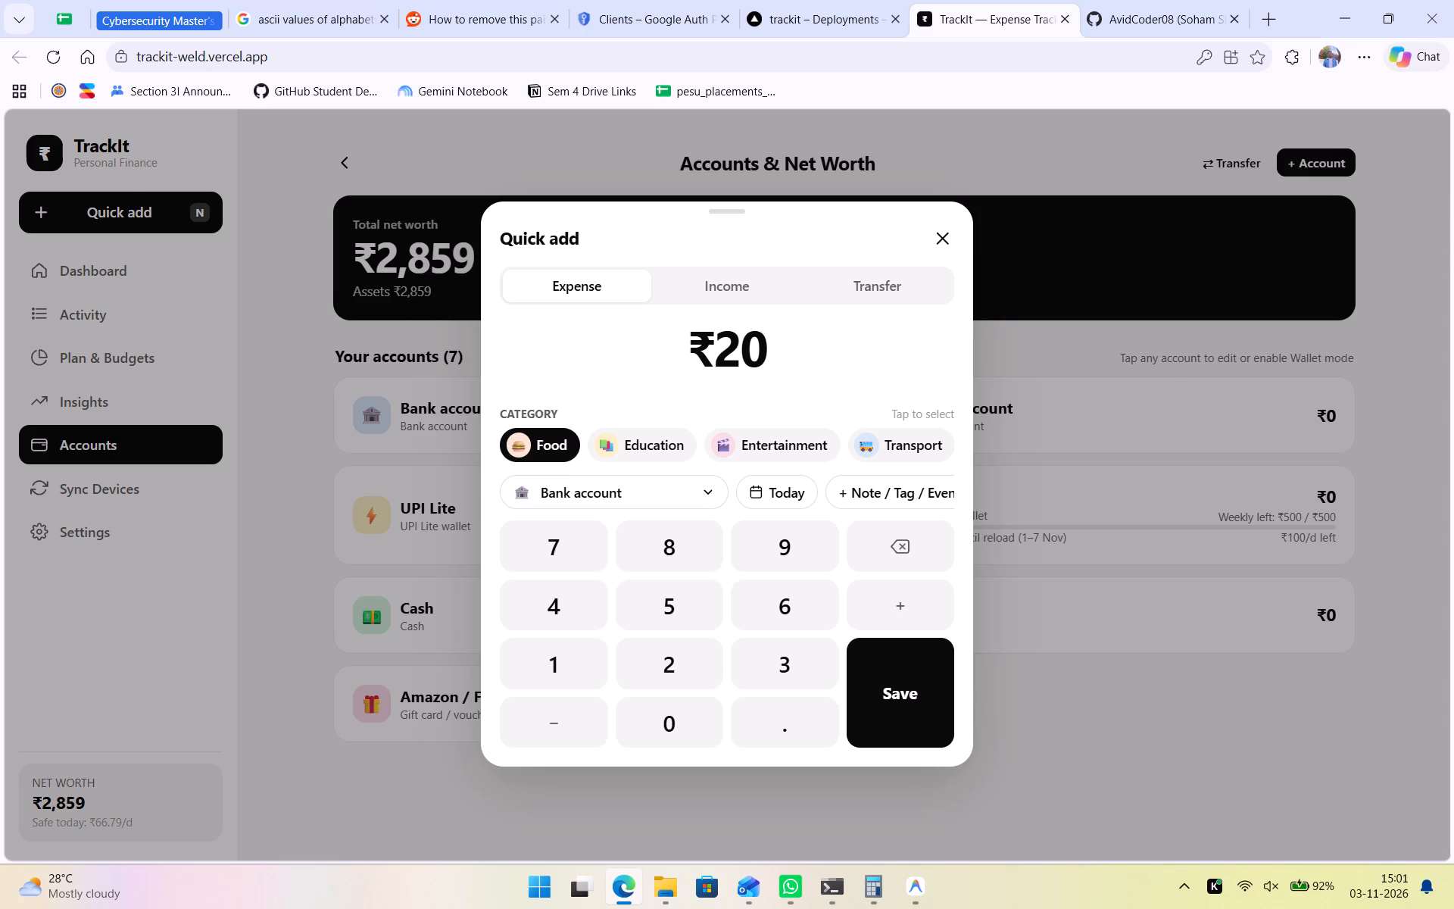
Add the note "Watermelon Juice" to the Food expense from the bank account, set its amount to ₹40, and save it with today's date.
{"action": "left_click", "coordinate": [857, 491]}
{"action": "left_click", "coordinate": [587, 544]}
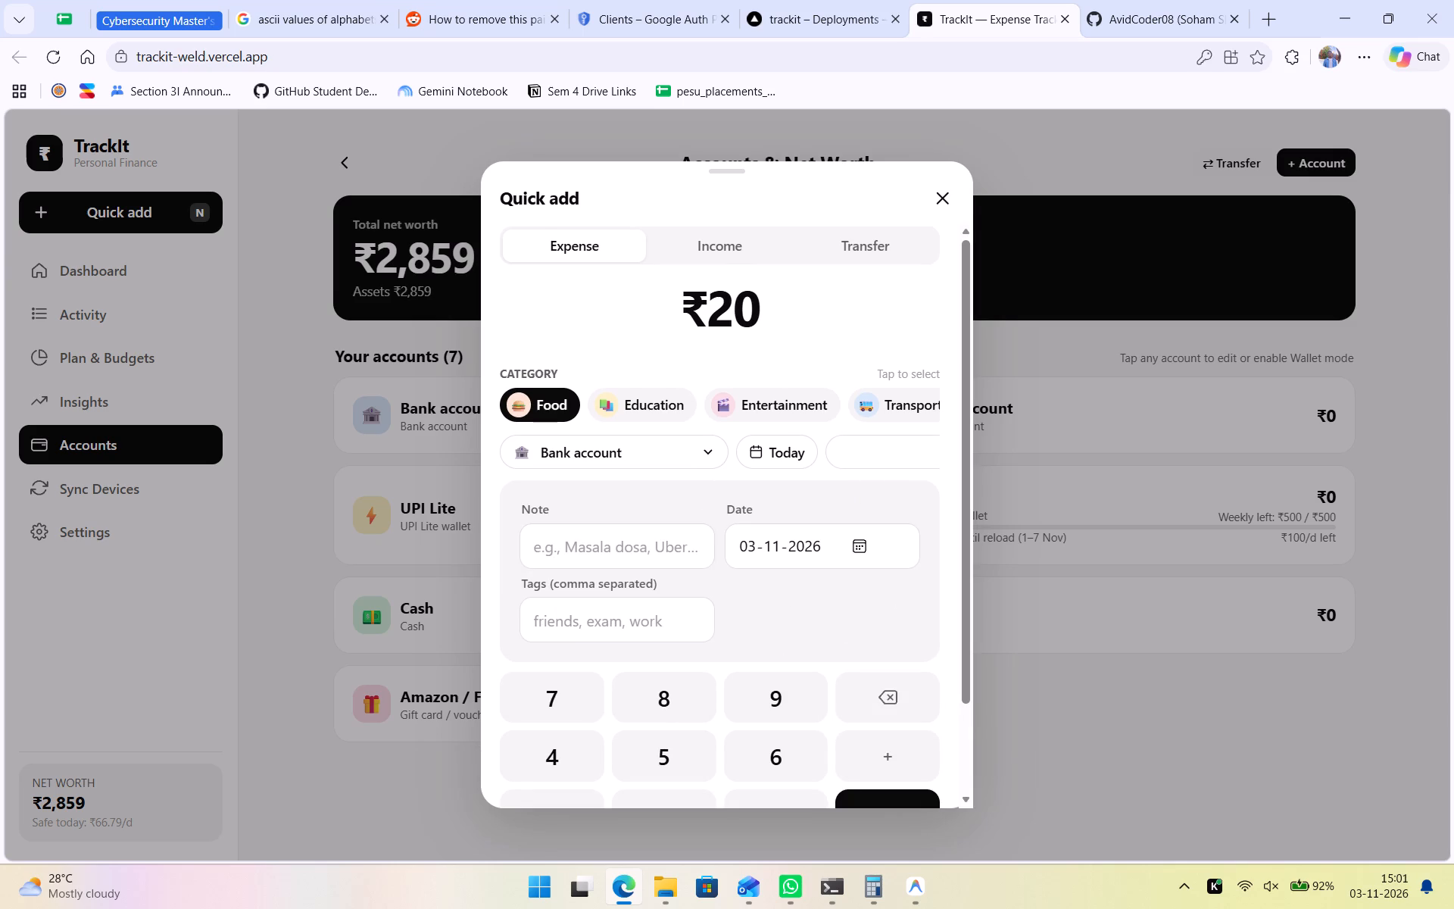
{"action": "type", "text": "Watermelon Juiv"}
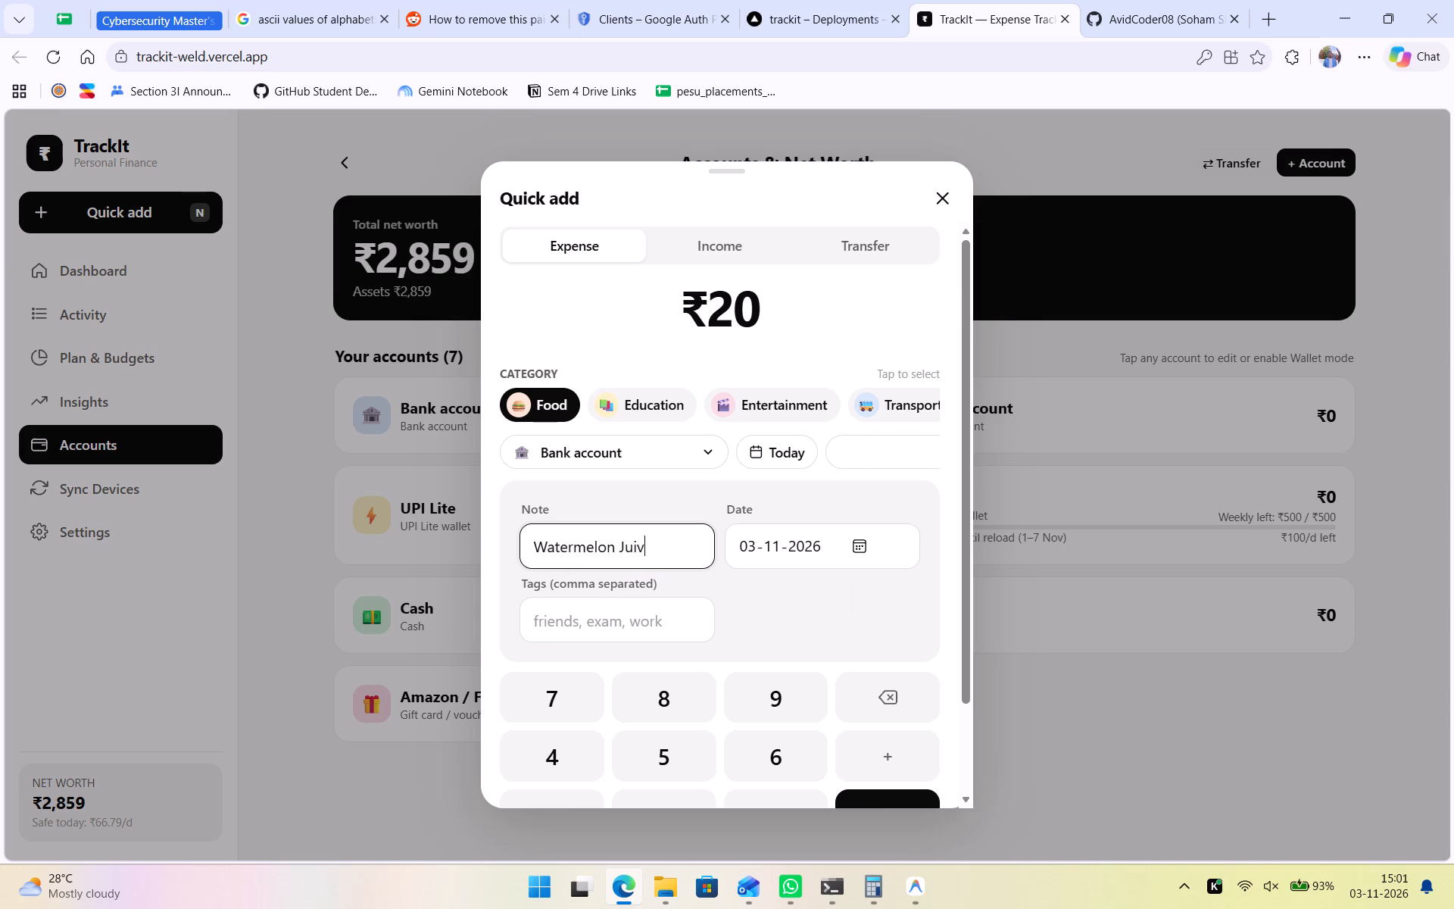
{"action": "key", "text": "BackSpace"}
{"action": "type", "text": "ce"}
{"action": "left_click", "coordinate": [728, 312]}
{"action": "key", "text": "BackSpace"}
{"action": "key", "text": "BackSpace"}
{"action": "type", "text": "40"}
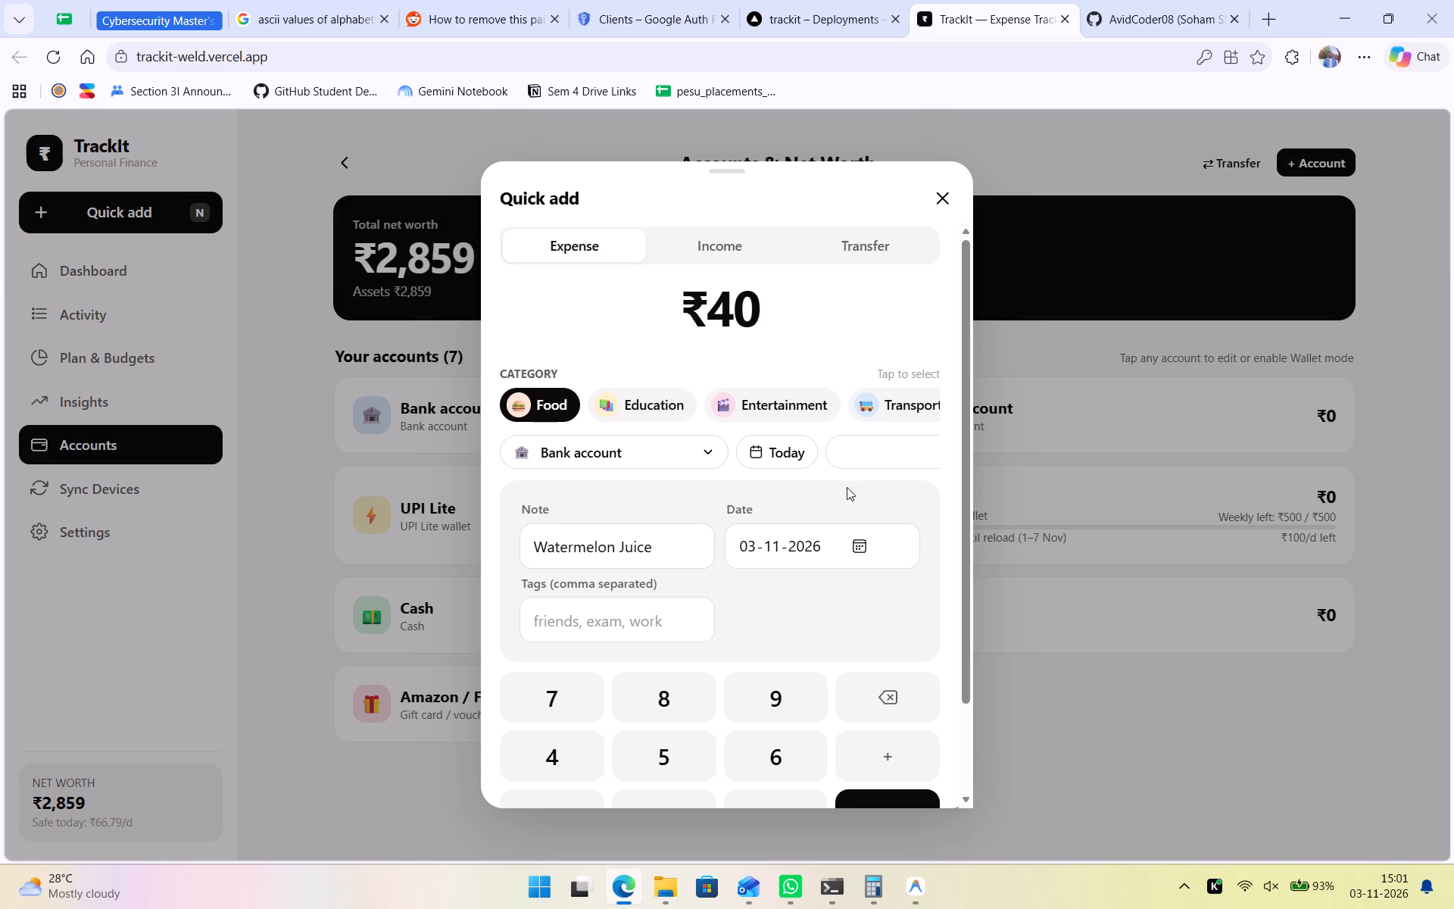
{"action": "scroll", "coordinate": [825, 592], "scroll_direction": "down", "scroll_amount": 2}
{"action": "left_click", "coordinate": [874, 727]}
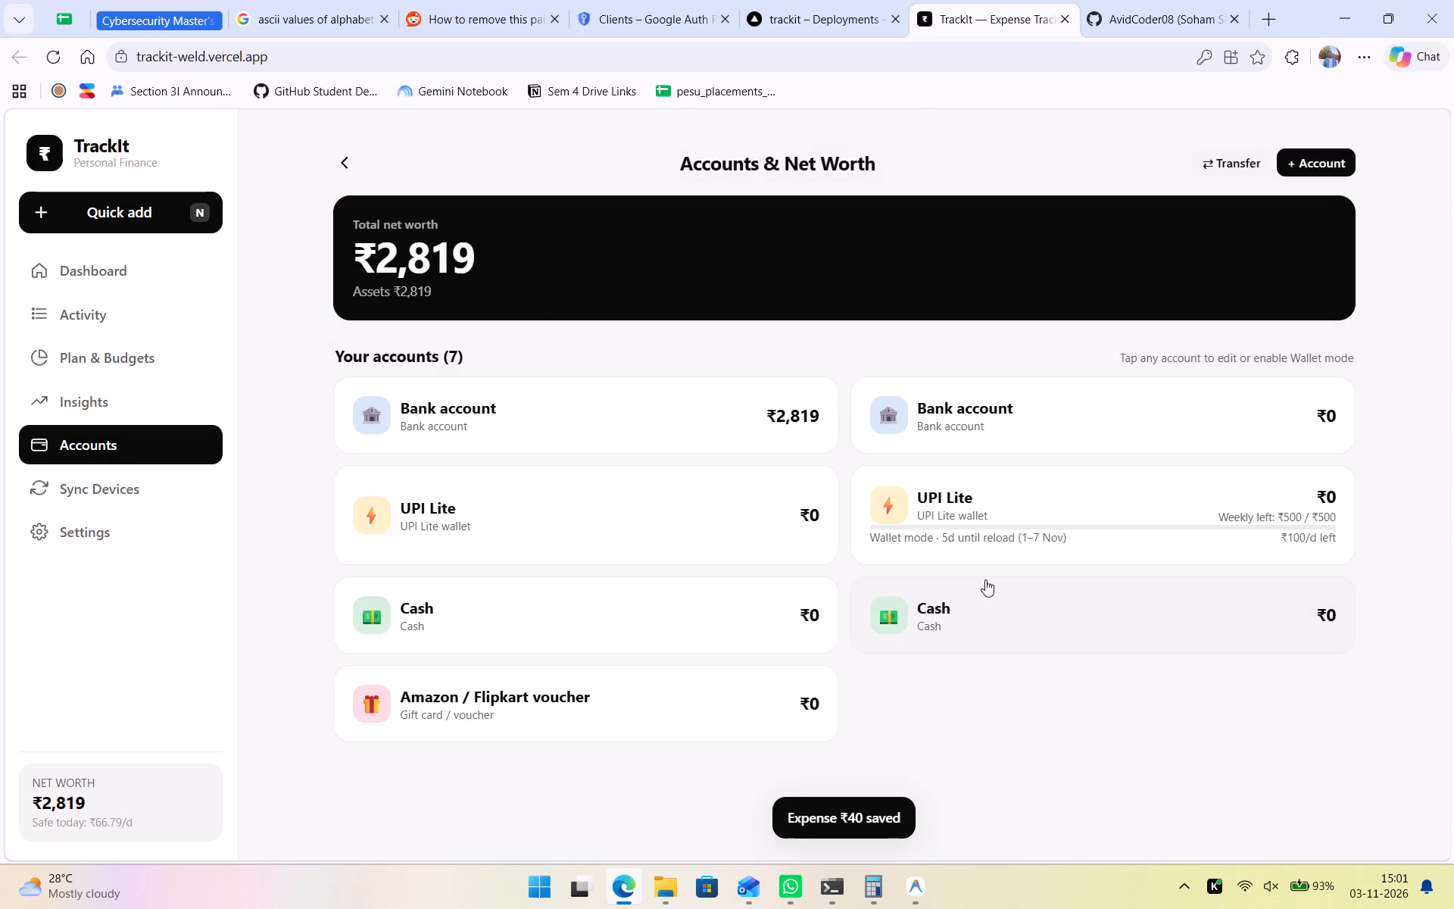
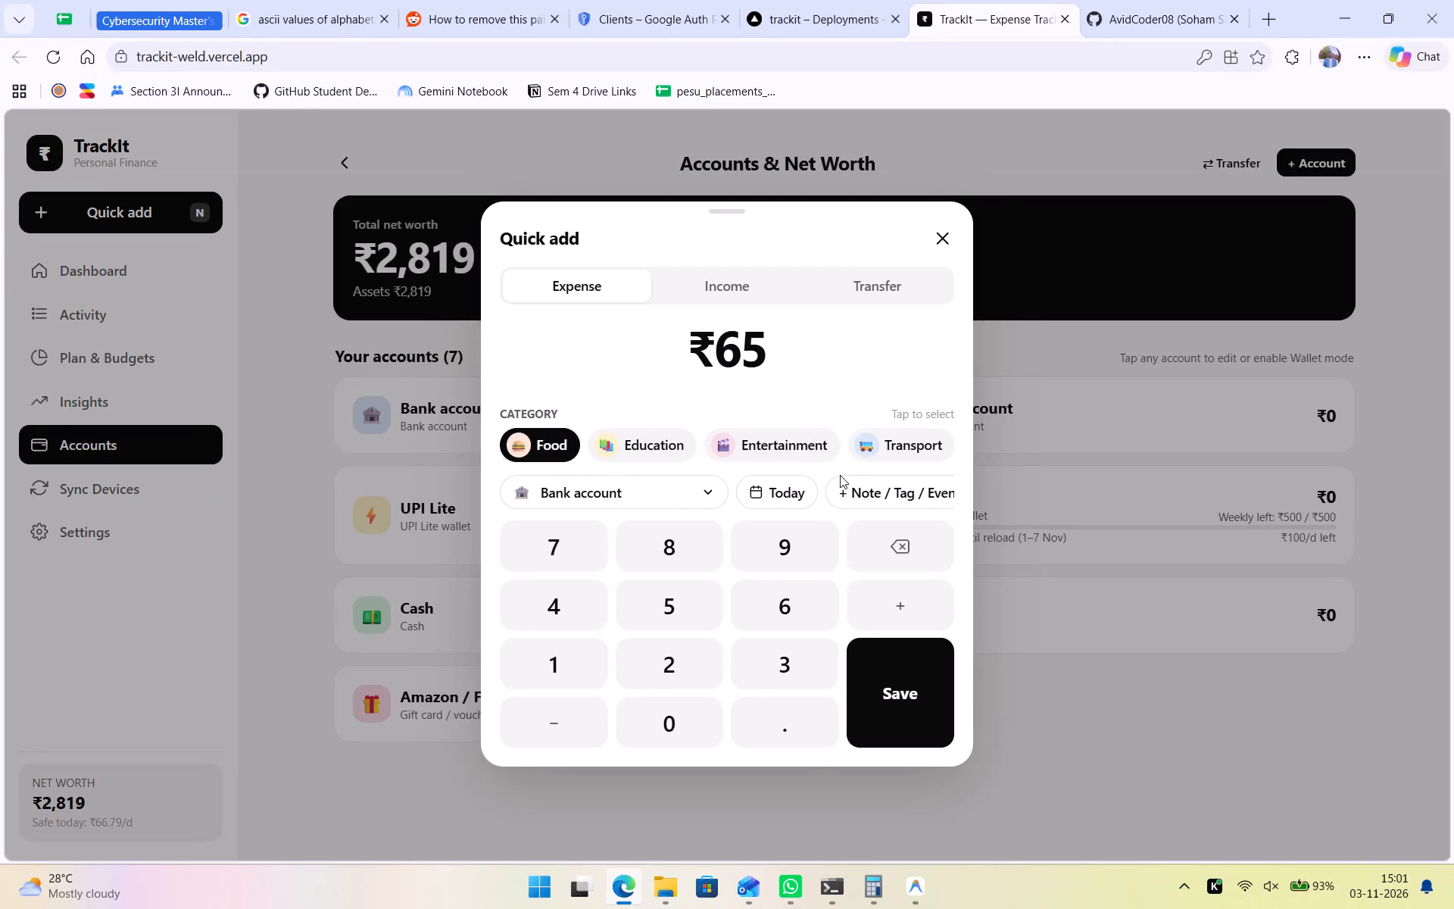
Add the note "Bread Omlette (50) + Coffee (15)" to the ₹65 Food expense from the bank account.
{"action": "left_click", "coordinate": [859, 484]}
{"action": "left_click", "coordinate": [616, 549]}
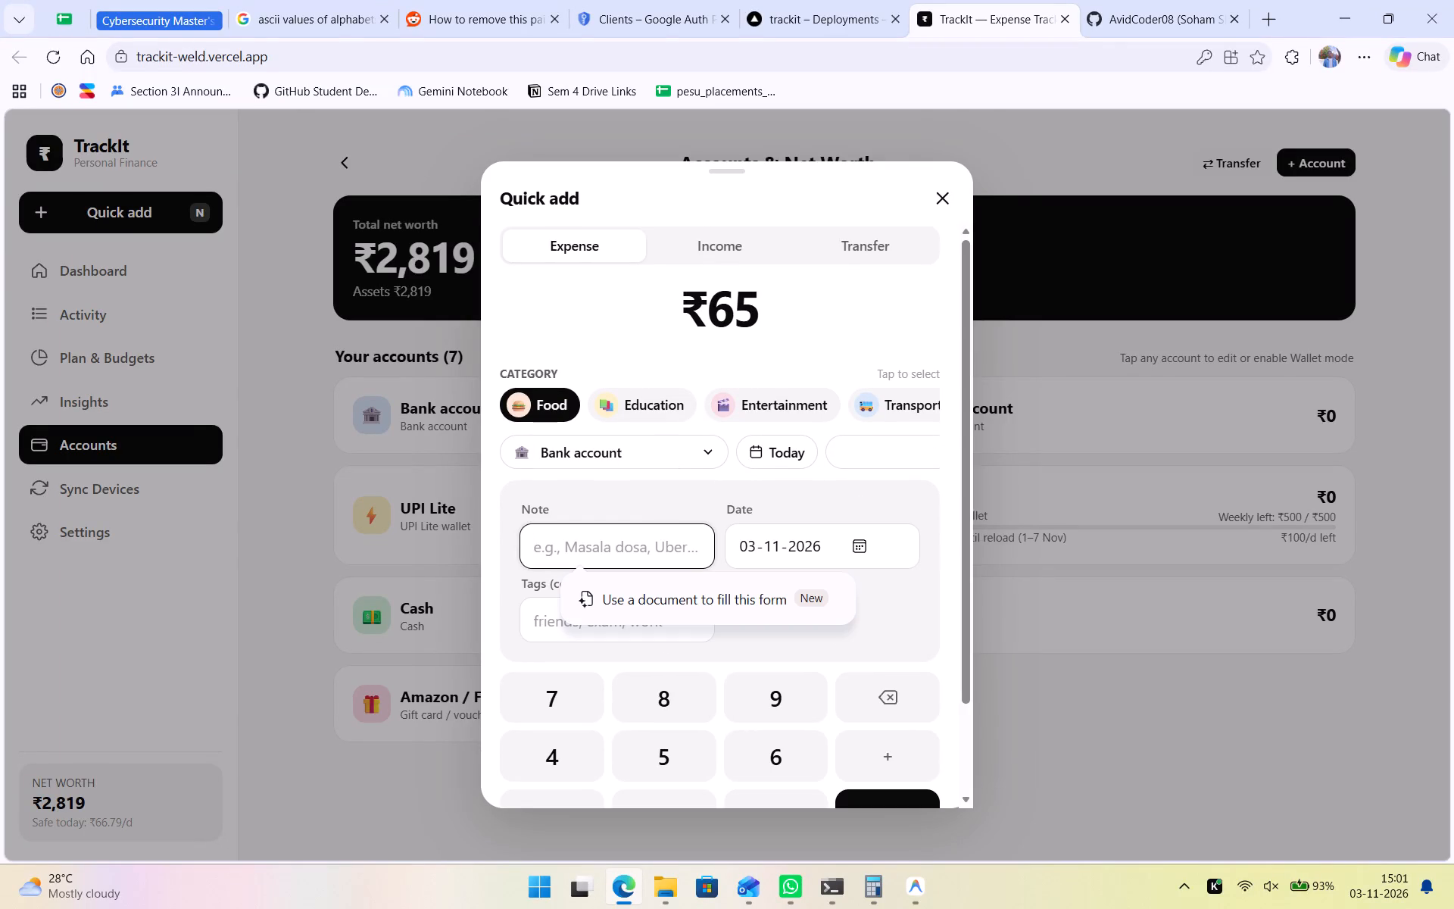
{"action": "type", "text": "Bread Omlette +"}
{"action": "key", "text": "space"}
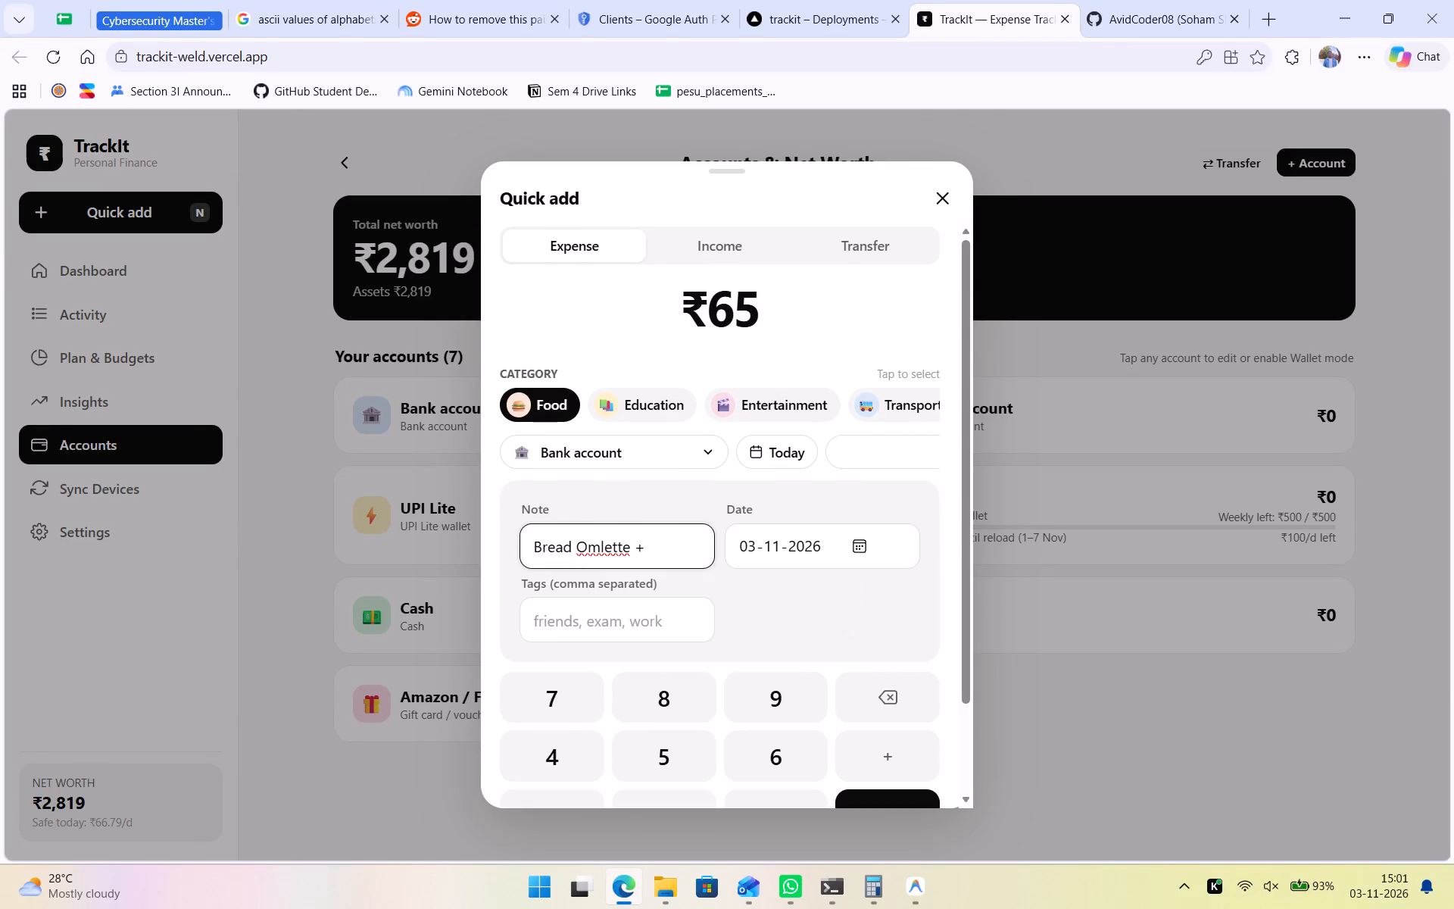
{"action": "type", "text": "Coffee"}
{"action": "left_click", "coordinate": [628, 545]}
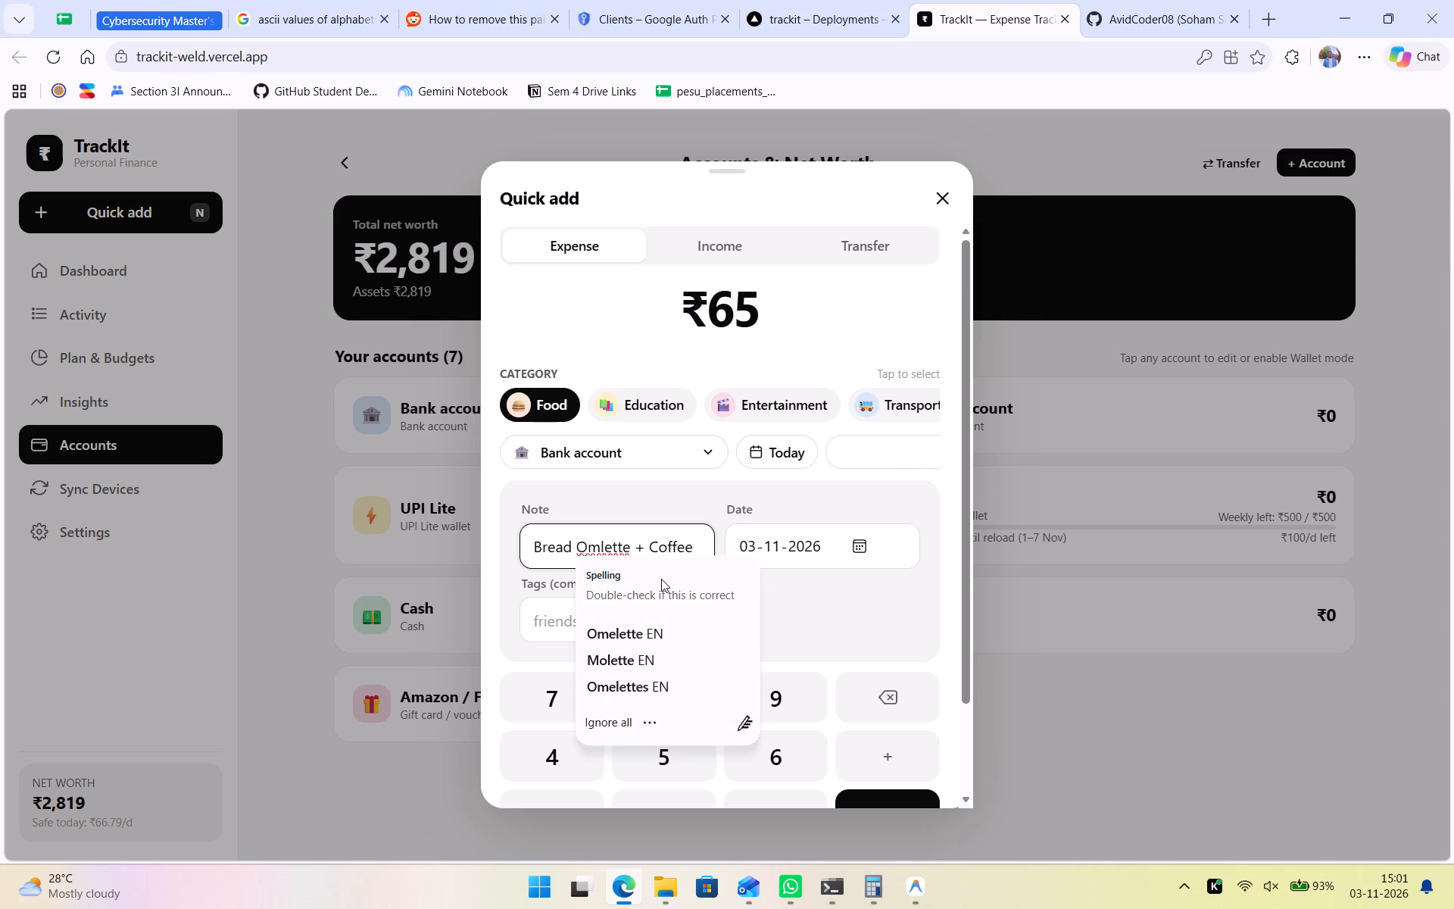
{"action": "type", "text": "(50"}
{"action": "key", "text": "shift+parenright"}
{"action": "key", "text": "Left"}
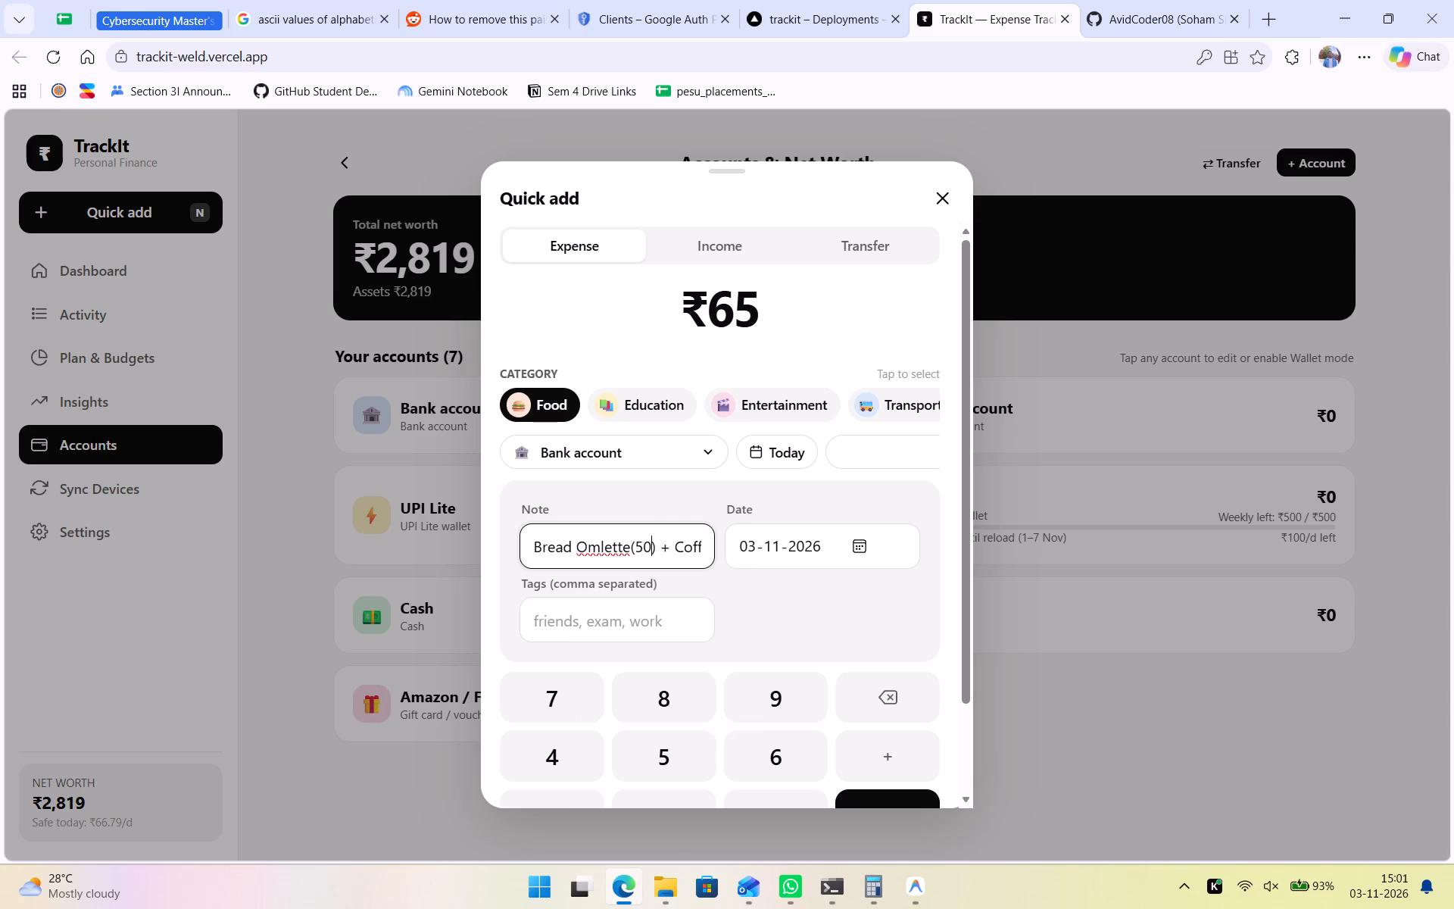
{"action": "key", "text": "Left"}
{"action": "key", "text": "Left"}
{"action": "key", "text": "Left"}
{"action": "key", "text": "space"}
{"action": "key", "text": "Right"}
{"action": "key", "text": "Right"}
{"action": "key", "text": "Right"}
{"action": "key", "text": "Right"}
{"action": "key", "text": "Right"}
{"action": "key", "text": "Right"}
{"action": "key", "text": "Right"}
{"action": "key", "text": "Right"}
{"action": "key", "text": "Right"}
{"action": "key", "text": "Right"}
{"action": "key", "text": "Right"}
{"action": "key", "text": "Right"}
{"action": "key", "text": "Right"}
{"action": "key", "text": "Right"}
{"action": "key", "text": "Right"}
{"action": "key", "text": "Right"}
{"action": "key", "text": "Right"}
{"action": "key", "text": "Right"}
{"action": "key", "text": "Right"}
{"action": "key", "text": "Right"}
{"action": "key", "text": "Right"}
{"action": "key", "text": "space"}
{"action": "type", "text": "(15)"}
Date the bread omelette and coffee expense 31 October 2026 and save it.
{"action": "scroll", "coordinate": [750, 594], "scroll_direction": "down", "scroll_amount": 5}
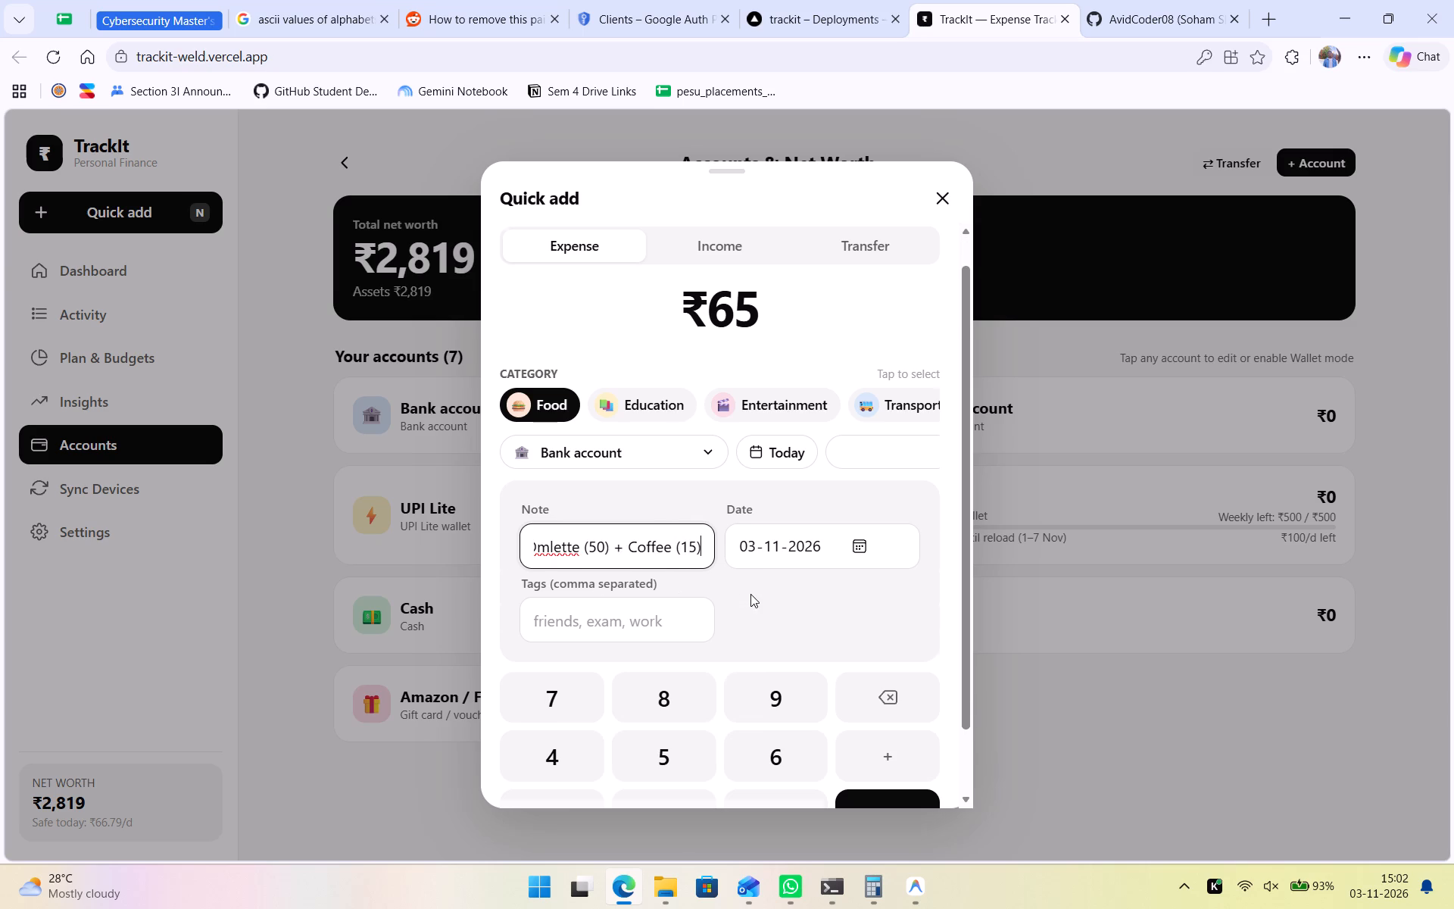
{"action": "left_click", "coordinate": [852, 448]}
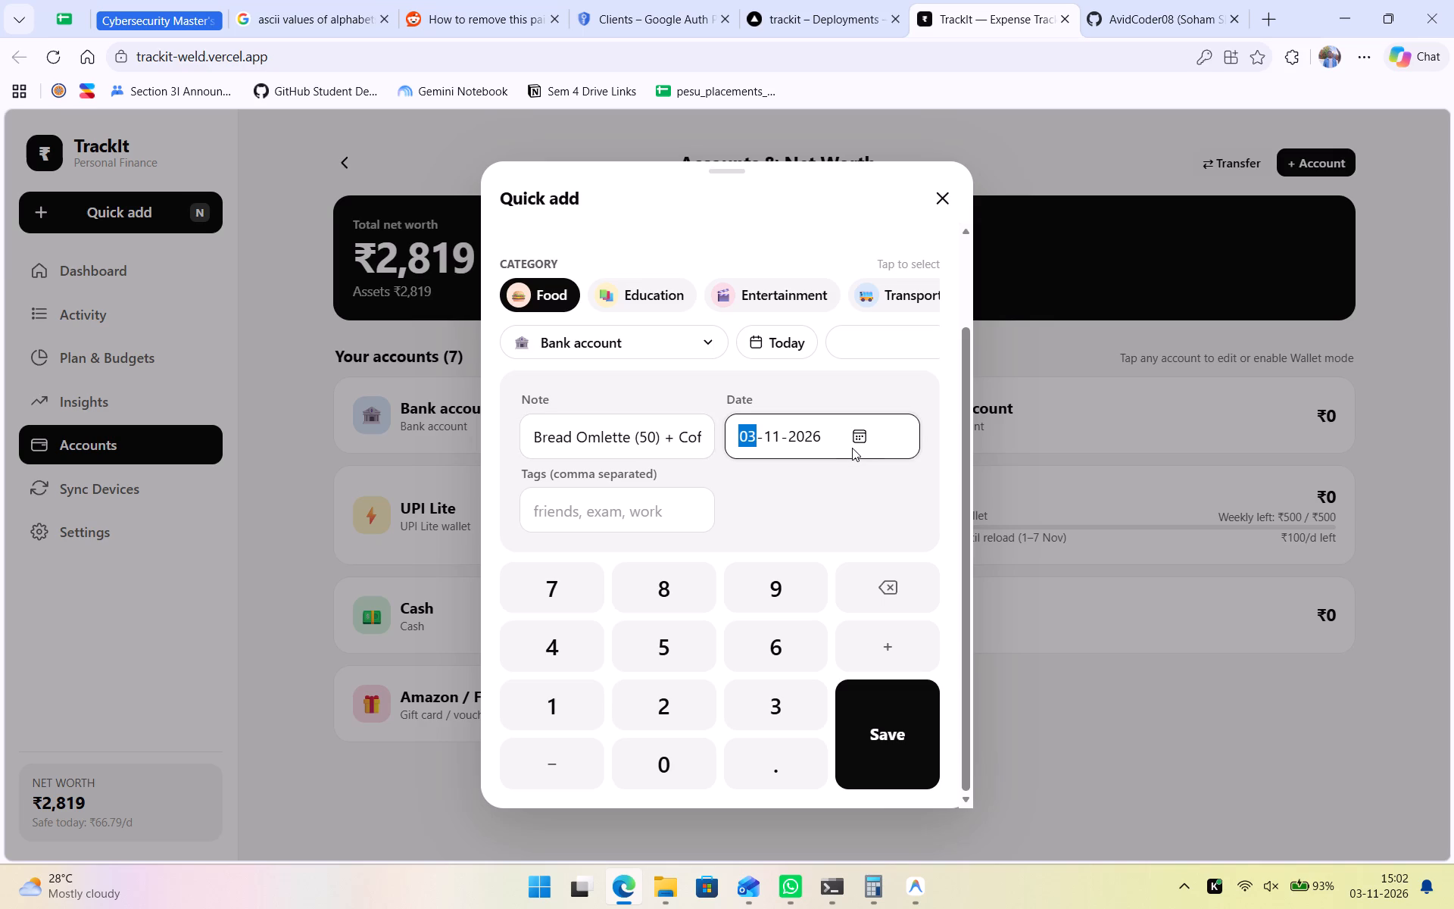
{"action": "left_click", "coordinate": [860, 438]}
{"action": "left_click", "coordinate": [882, 482]}
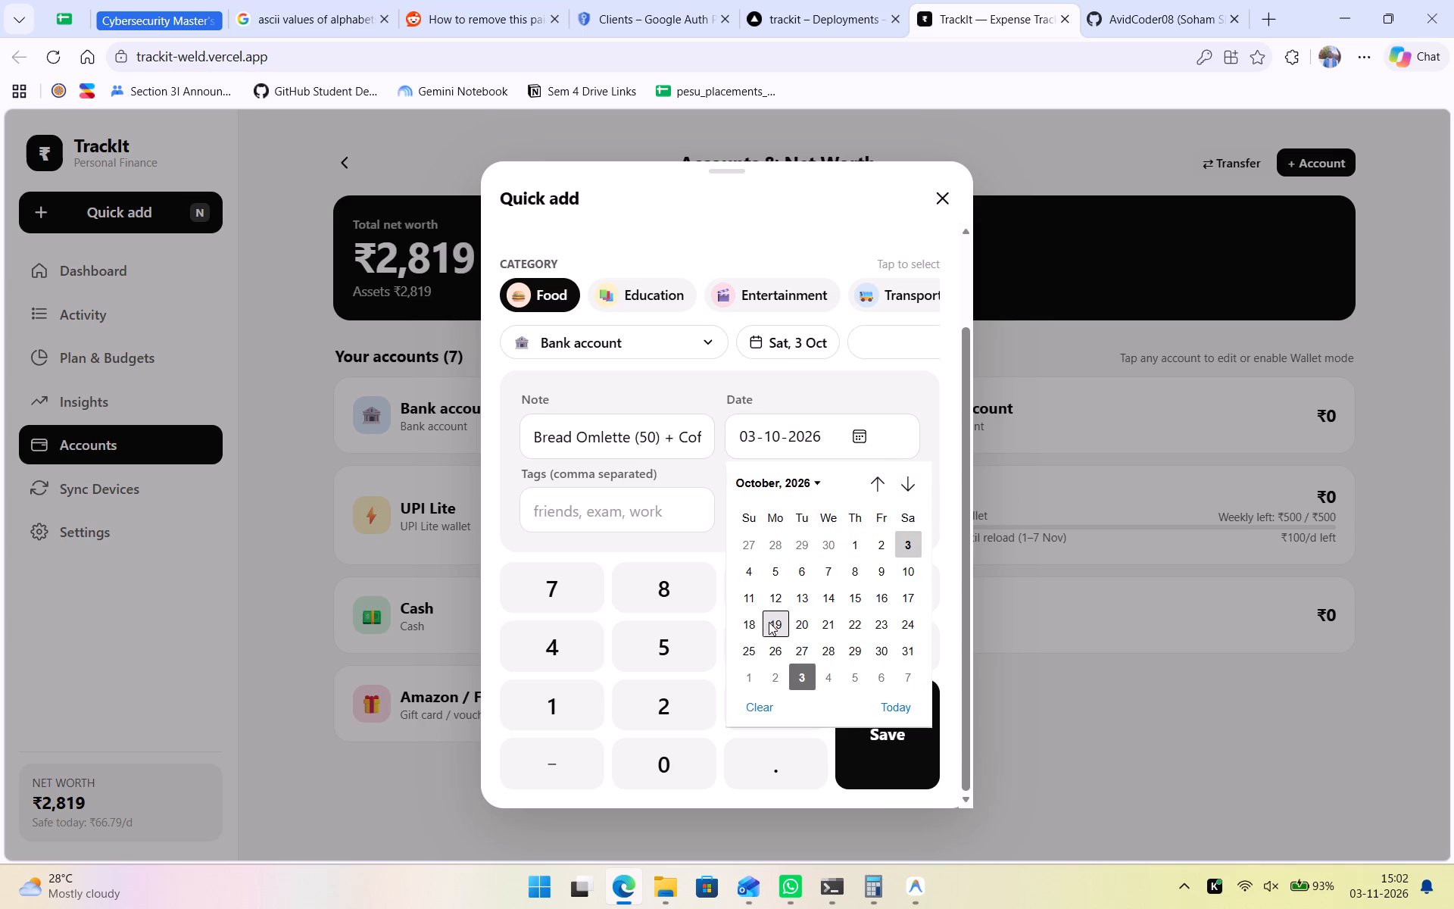
{"action": "left_click", "coordinate": [898, 651]}
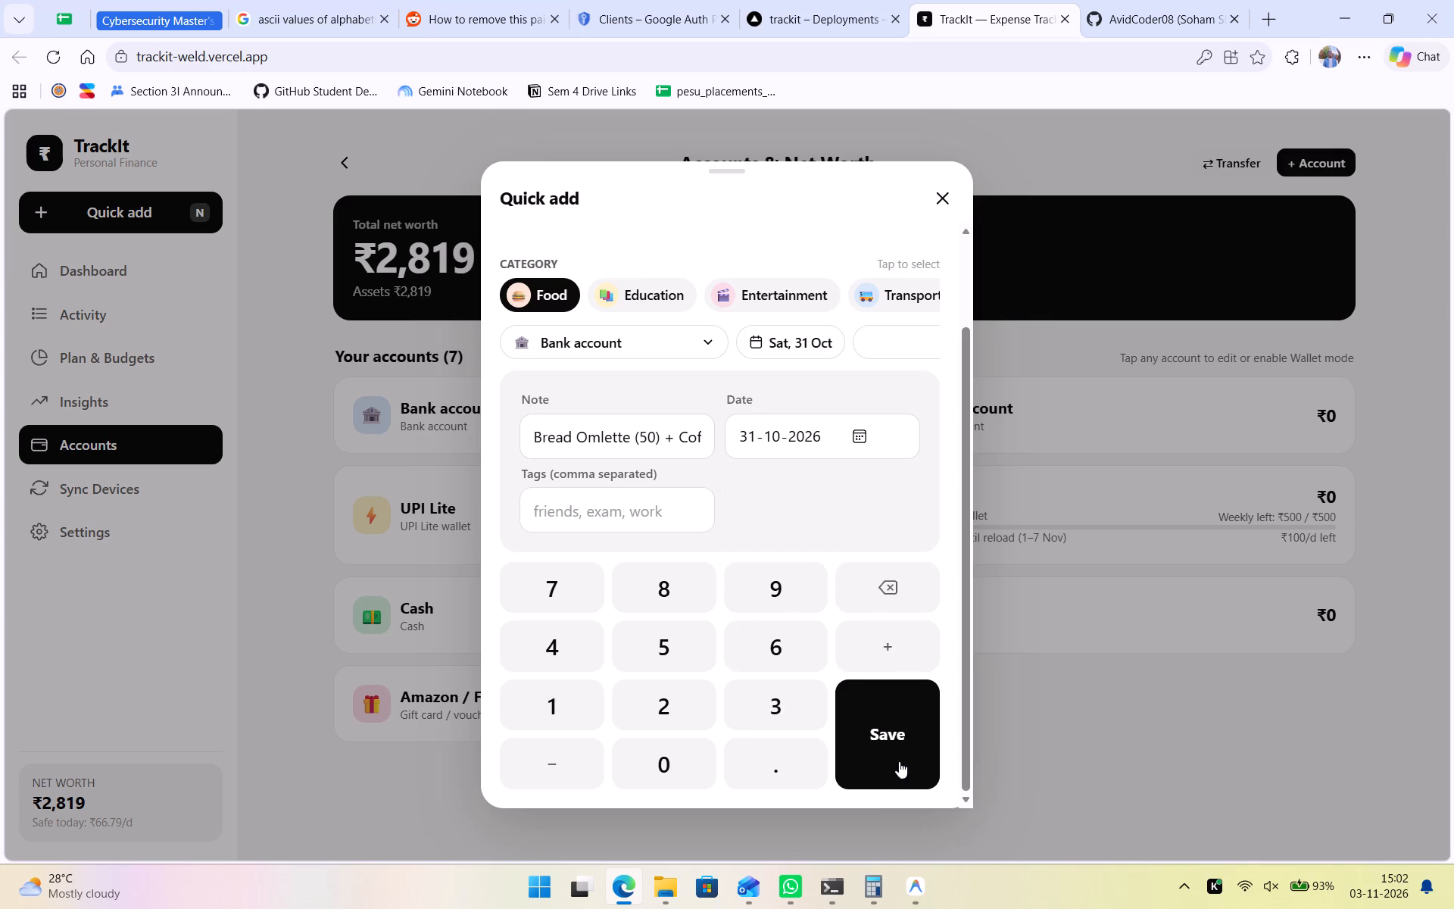
{"action": "left_click", "coordinate": [881, 758]}
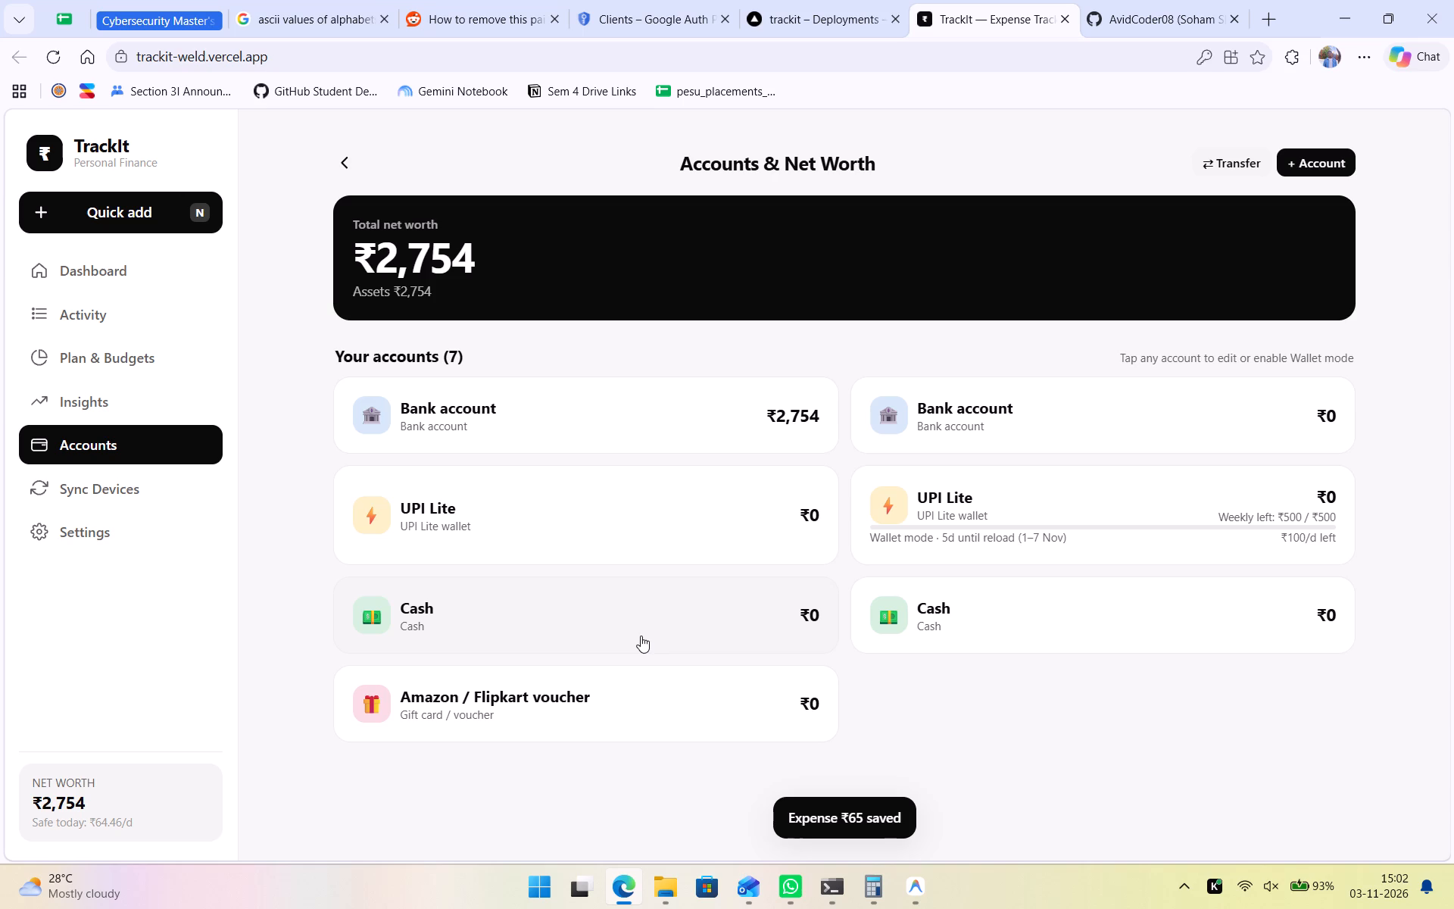
Change the date of the Watermelon Juice expense in the activity list to 31 October 2026 and save it.
{"action": "left_click", "coordinate": [65, 300]}
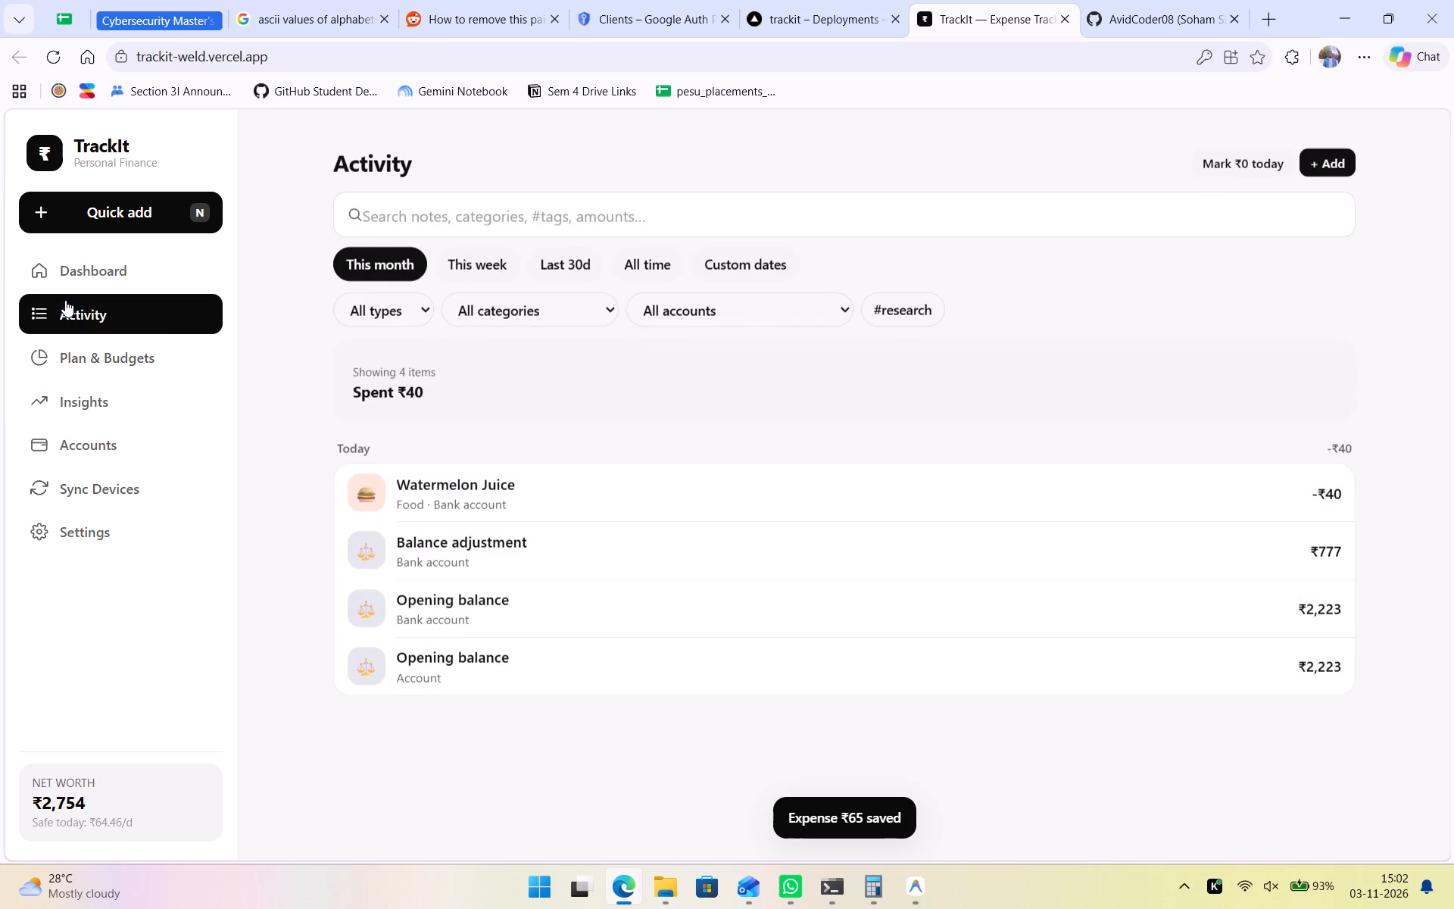
{"action": "left_click", "coordinate": [685, 494]}
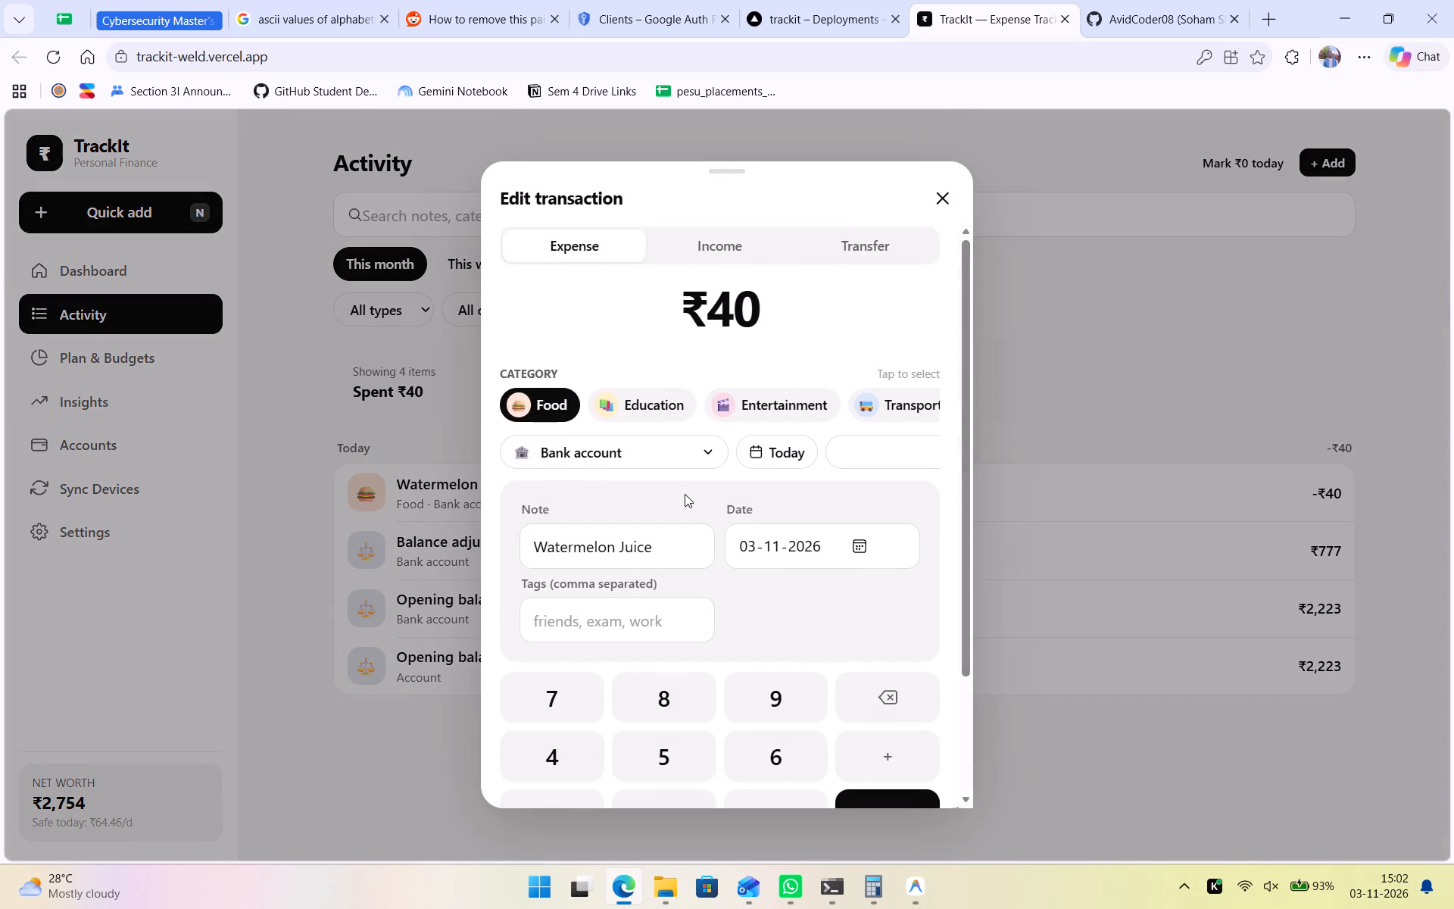
{"action": "left_click", "coordinate": [861, 545]}
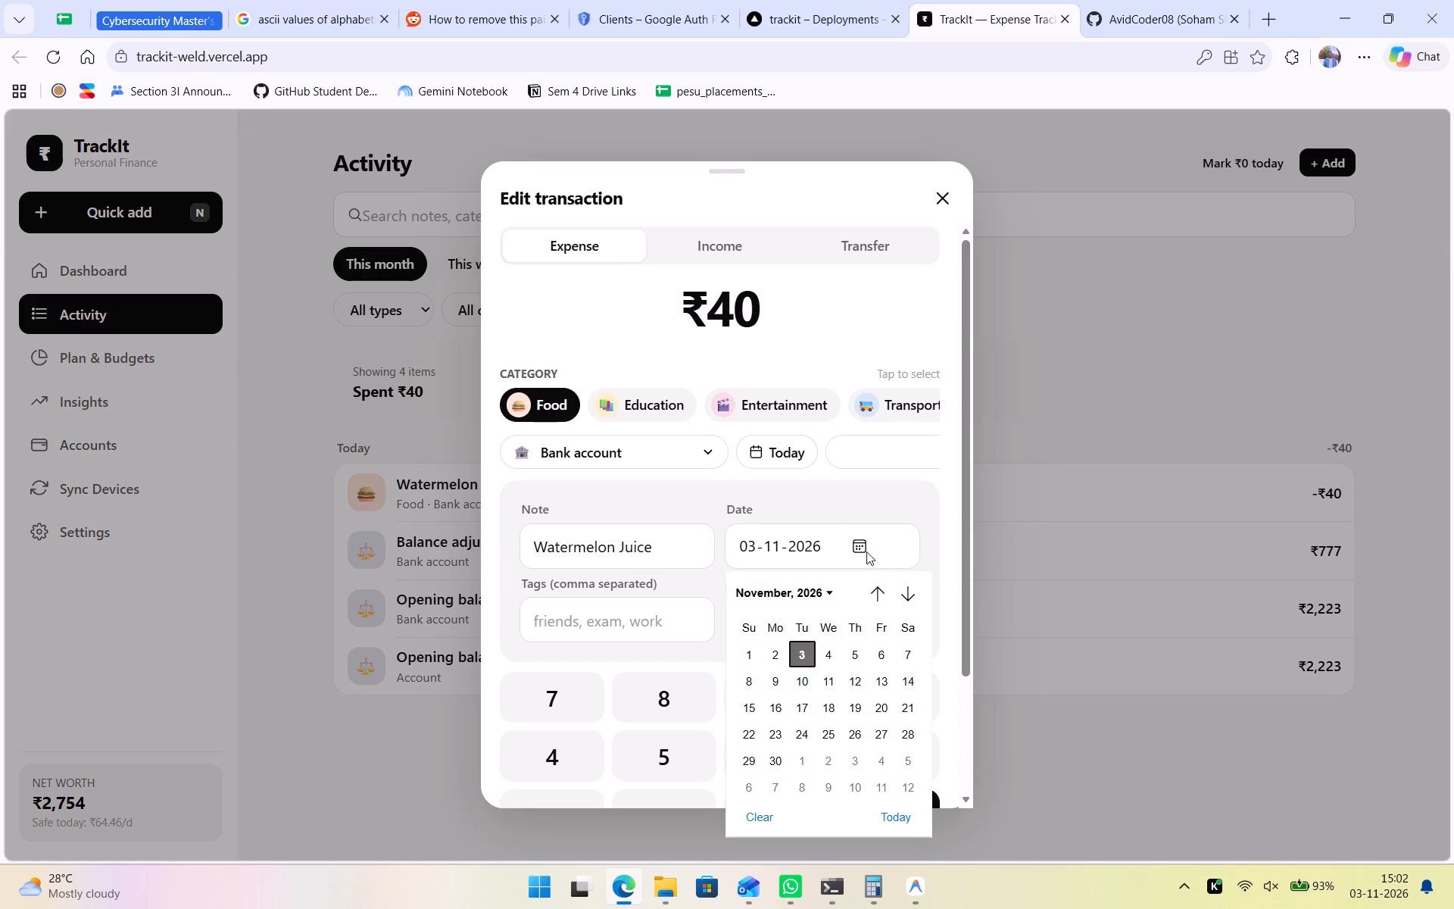
{"action": "left_click", "coordinate": [888, 592]}
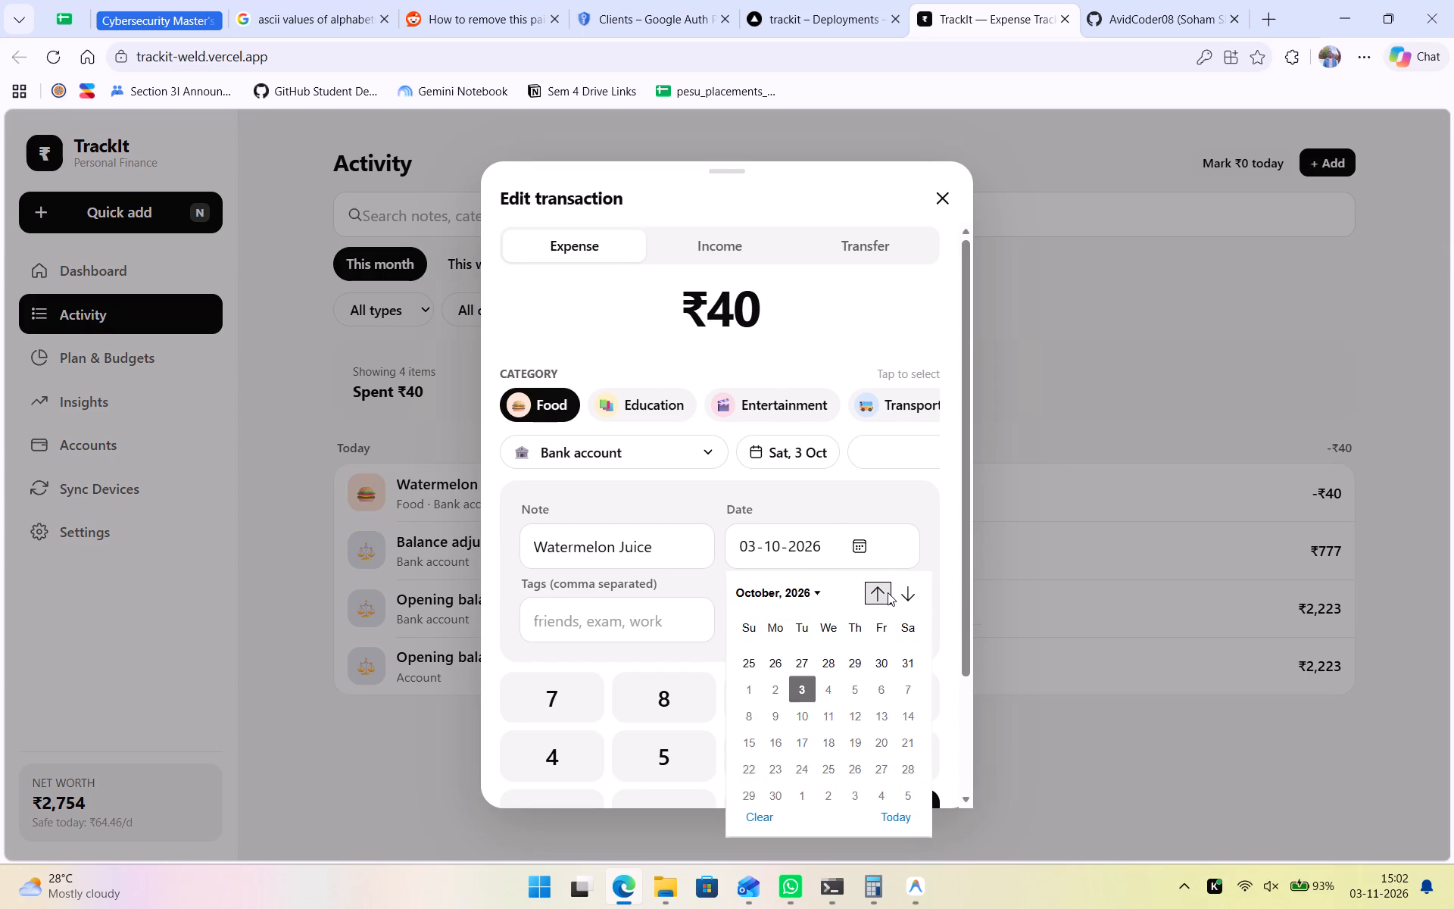
{"action": "left_click", "coordinate": [906, 756]}
{"action": "scroll", "coordinate": [791, 589], "scroll_direction": "down", "scroll_amount": 4}
{"action": "left_click", "coordinate": [866, 723]}
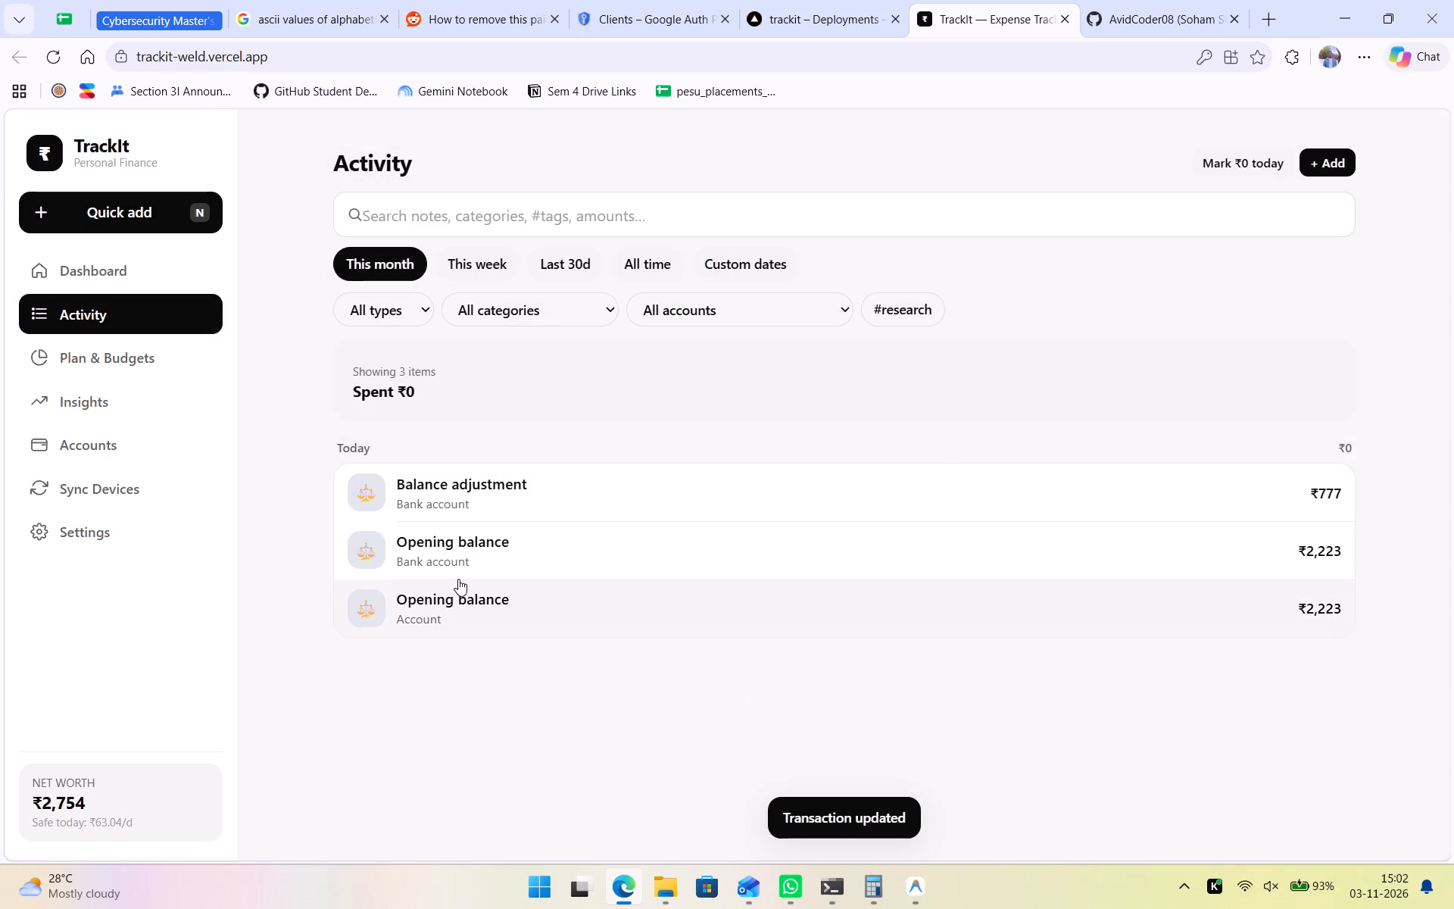
Open the dashboard to review the spending overview.
{"action": "left_click", "coordinate": [82, 286]}
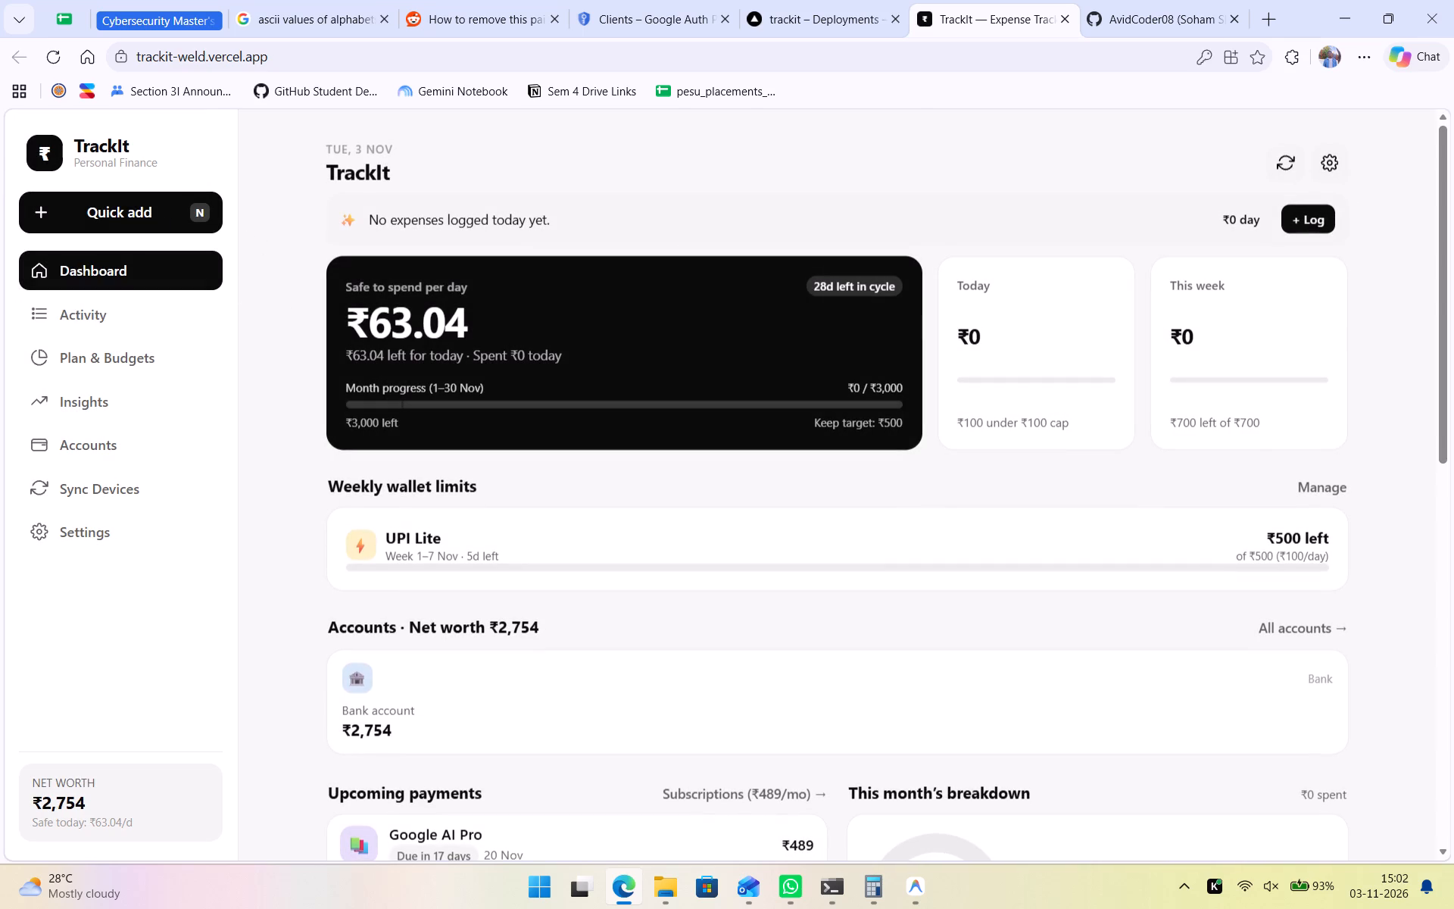
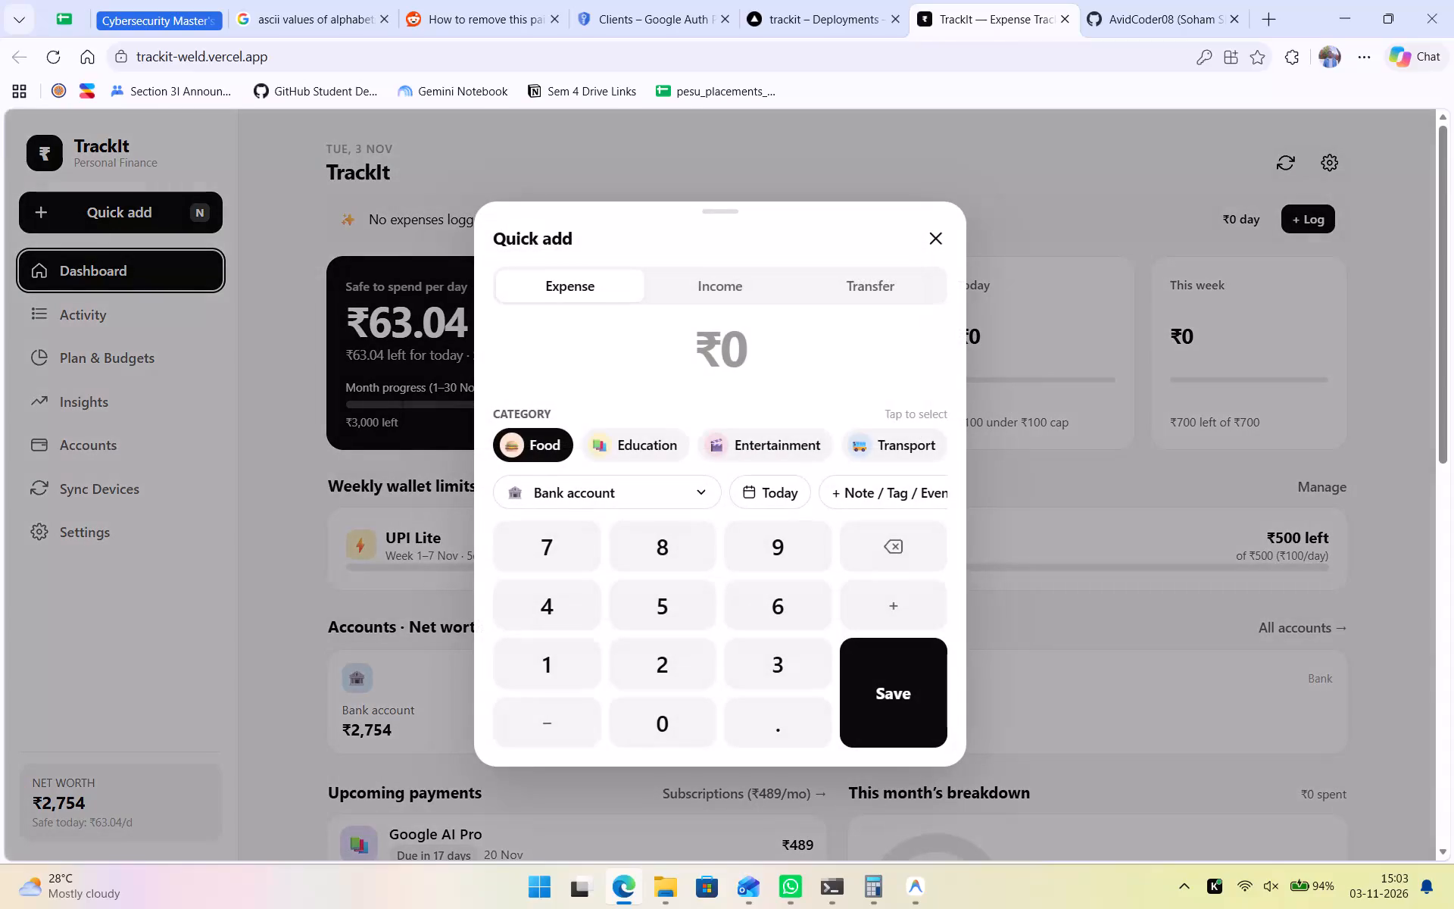
Record a ₹15 Food expense from the bank account dated 1 November 2026 with the note "Coffee" and save it.
{"action": "type", "text": "15"}
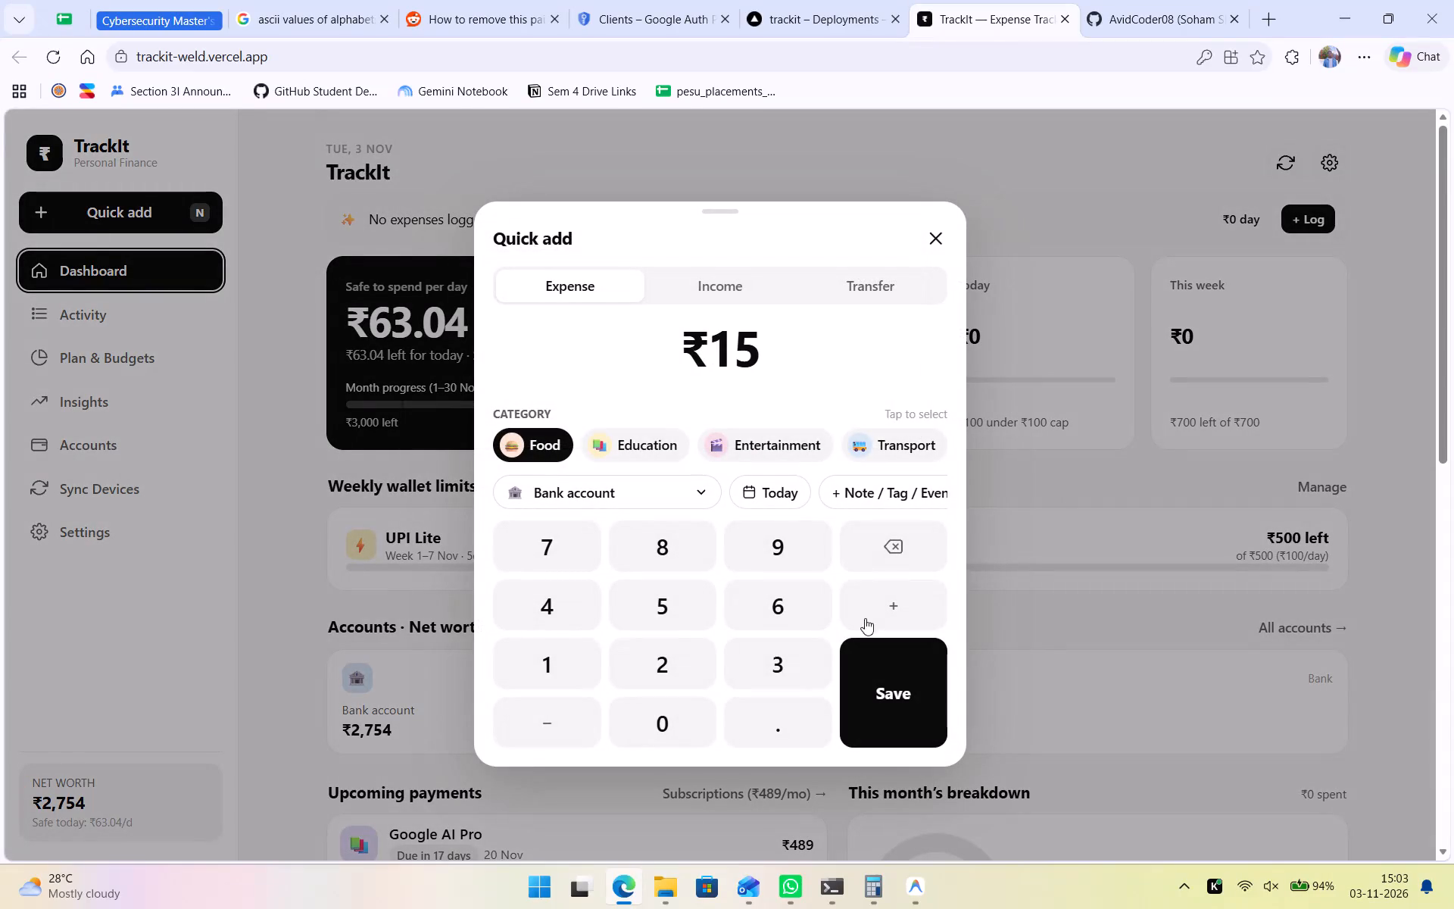
{"action": "left_click", "coordinate": [750, 493]}
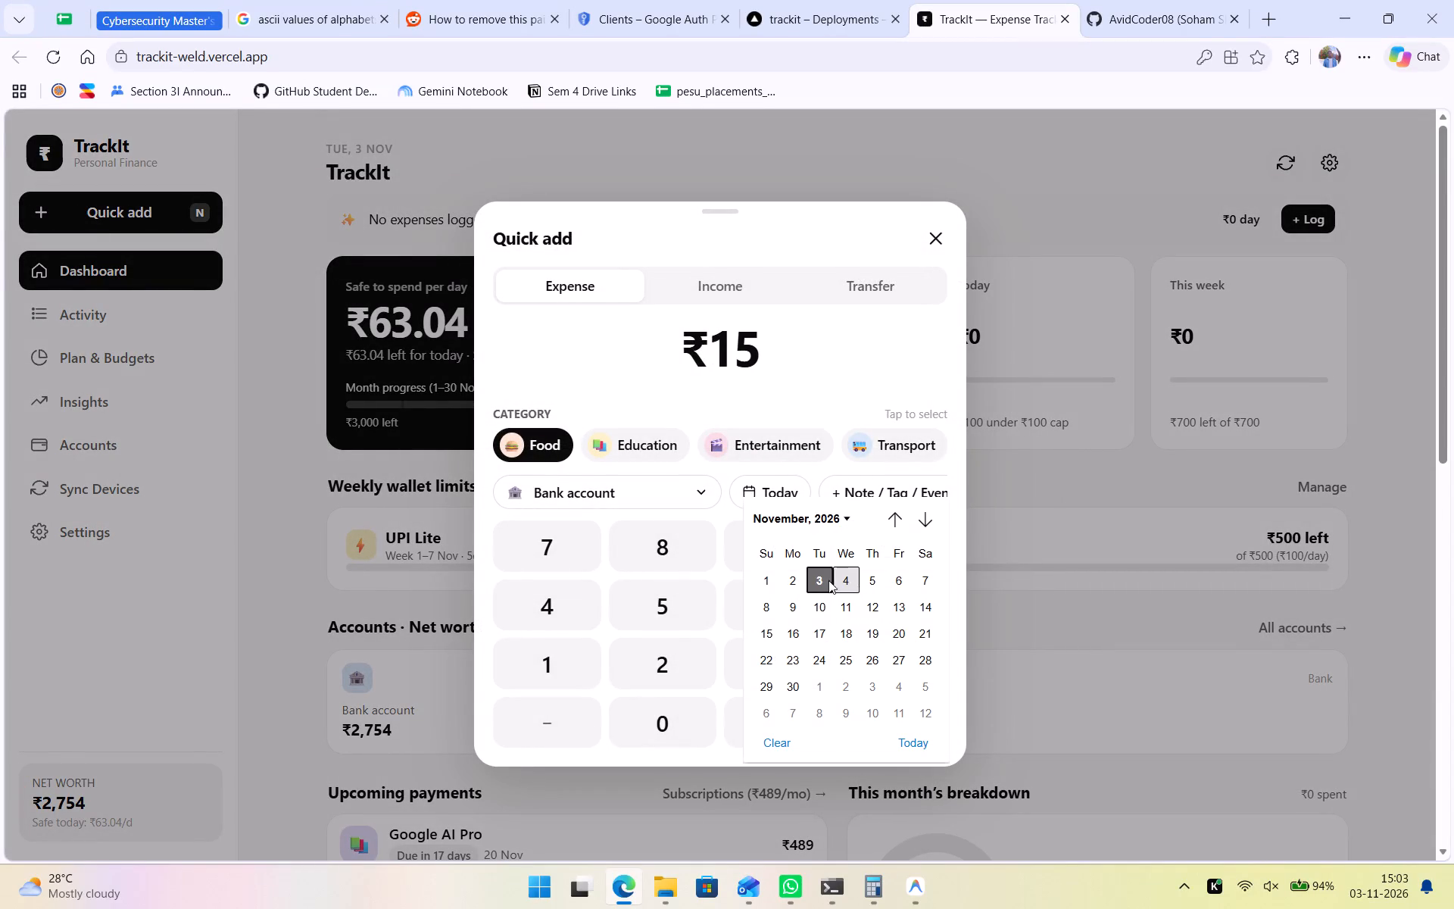
{"action": "left_click", "coordinate": [766, 579]}
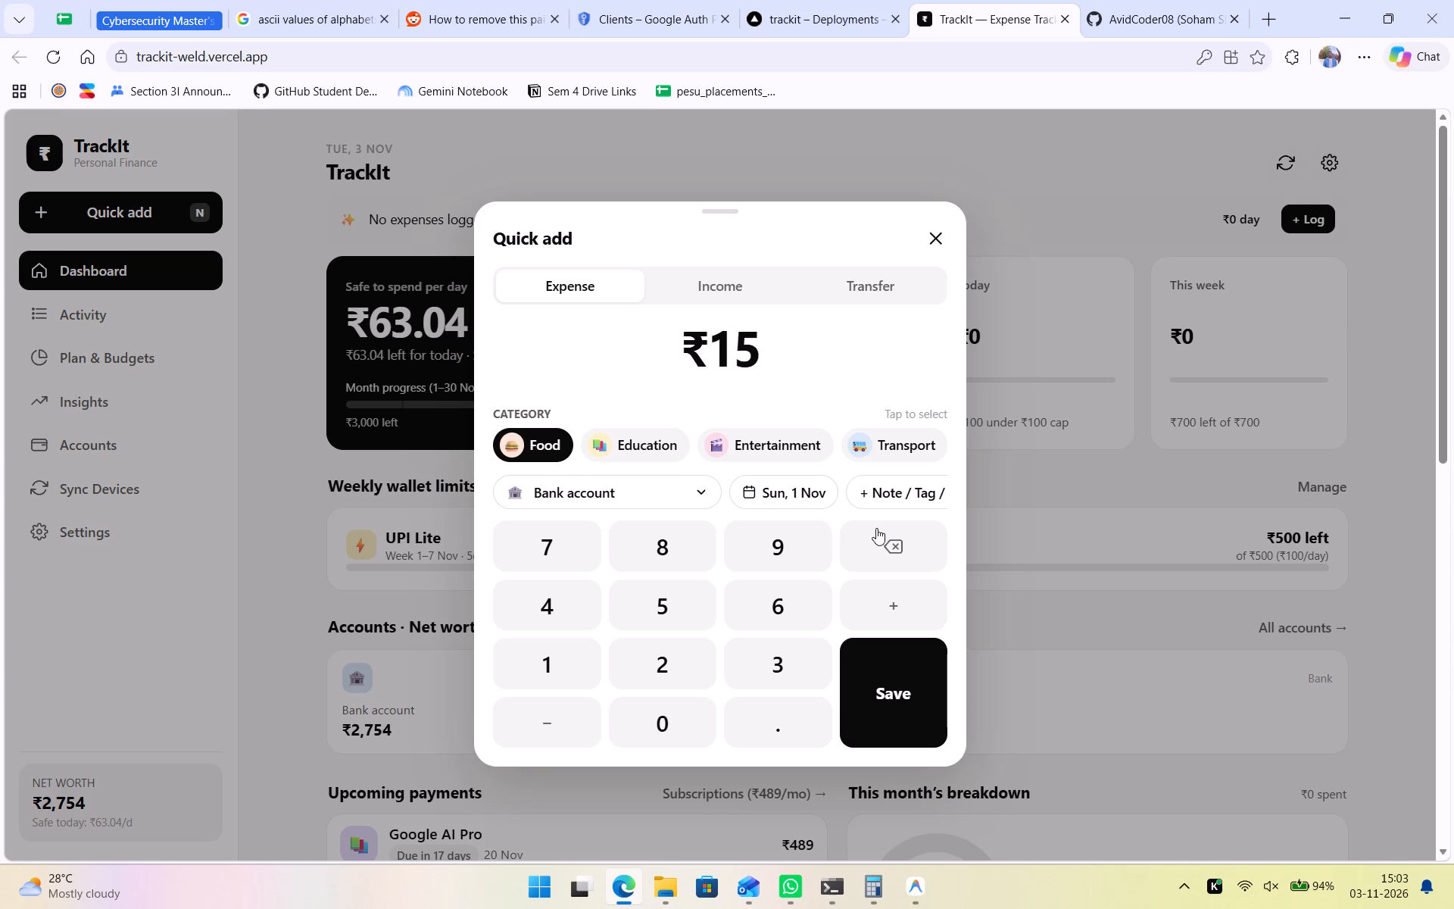
{"action": "left_click", "coordinate": [875, 498]}
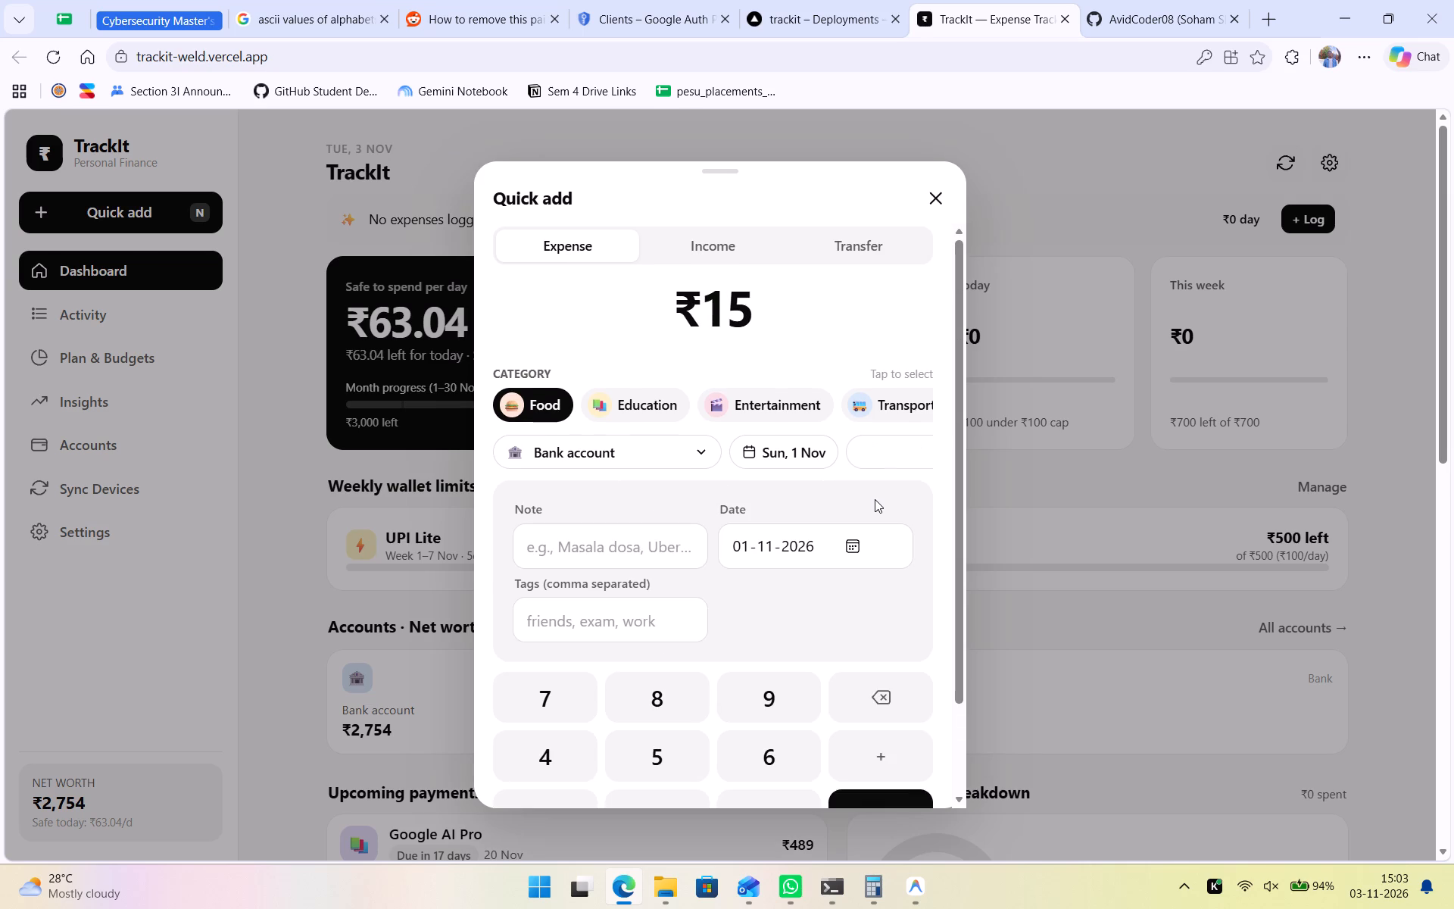
{"action": "left_click", "coordinate": [622, 557]}
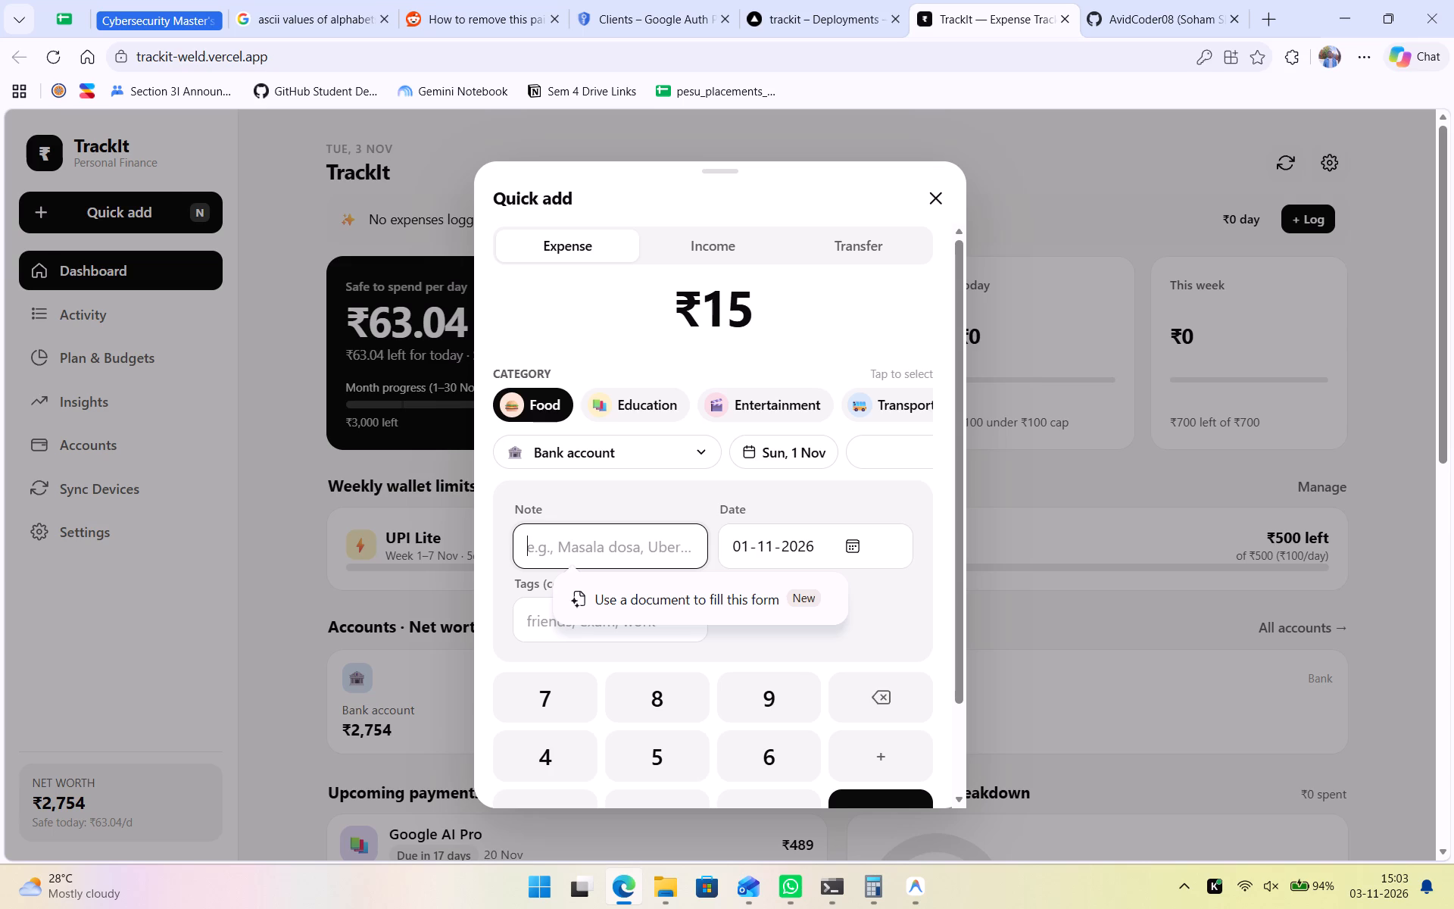
{"action": "type", "text": "Coffee"}
{"action": "scroll", "coordinate": [809, 634], "scroll_direction": "down", "scroll_amount": 5}
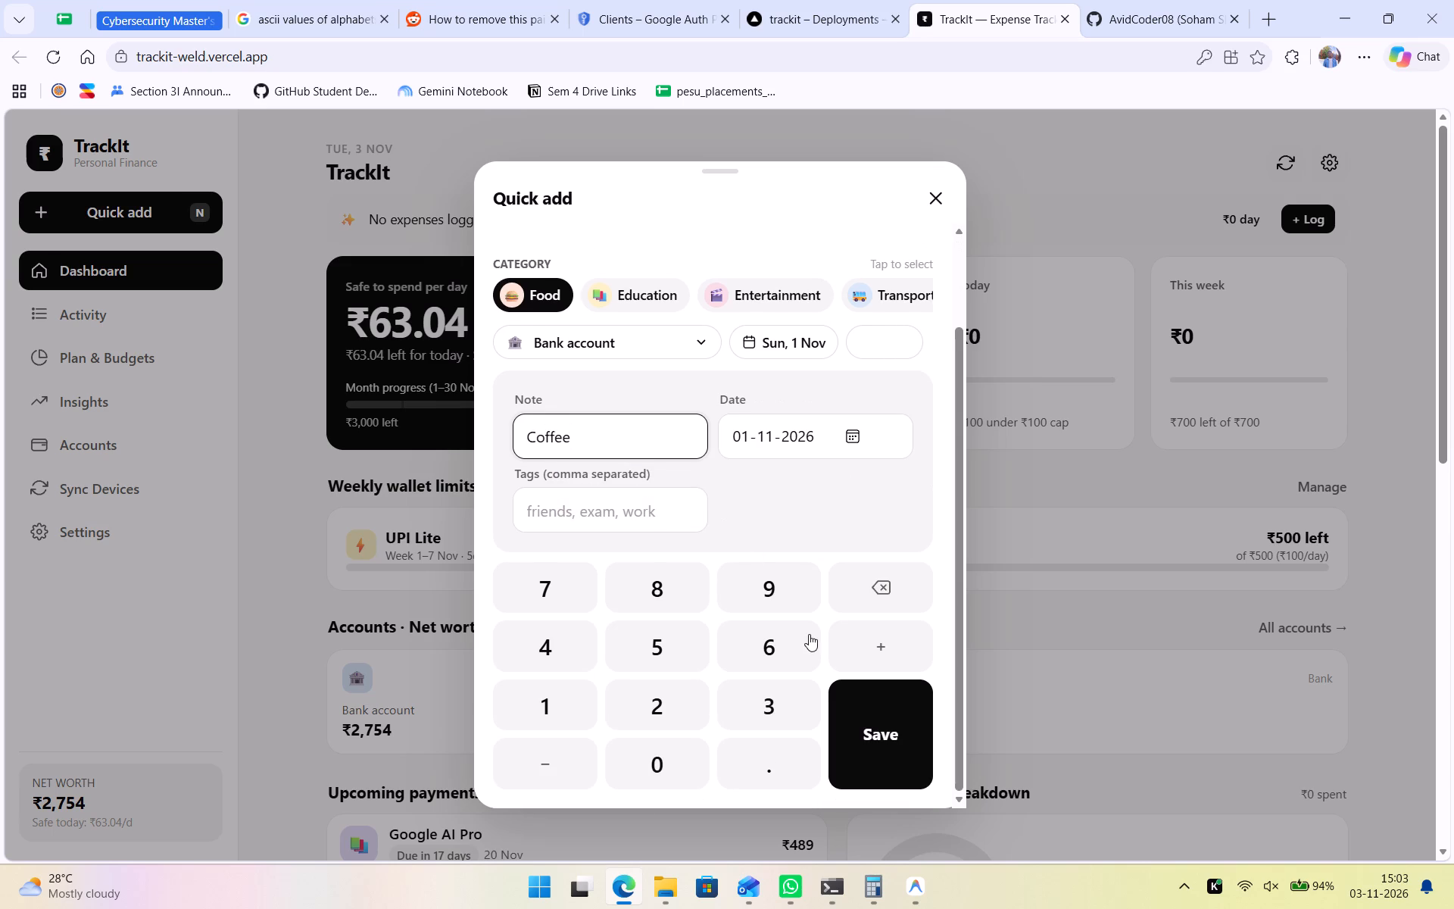
{"action": "left_click", "coordinate": [888, 730]}
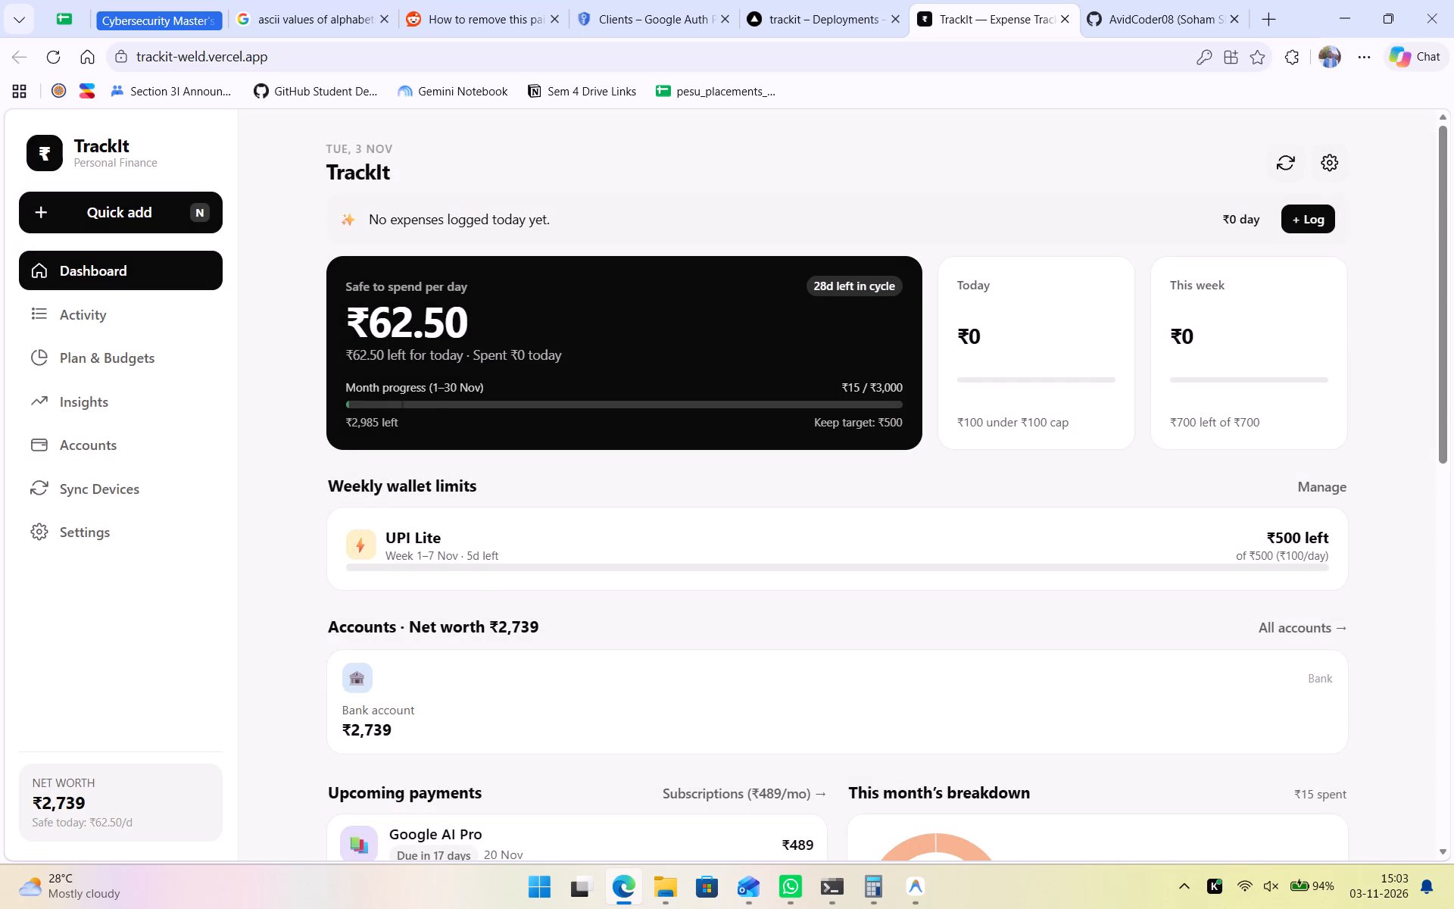
Review the activity list, dashboard, budgets and account balances.
{"action": "left_click", "coordinate": [42, 317]}
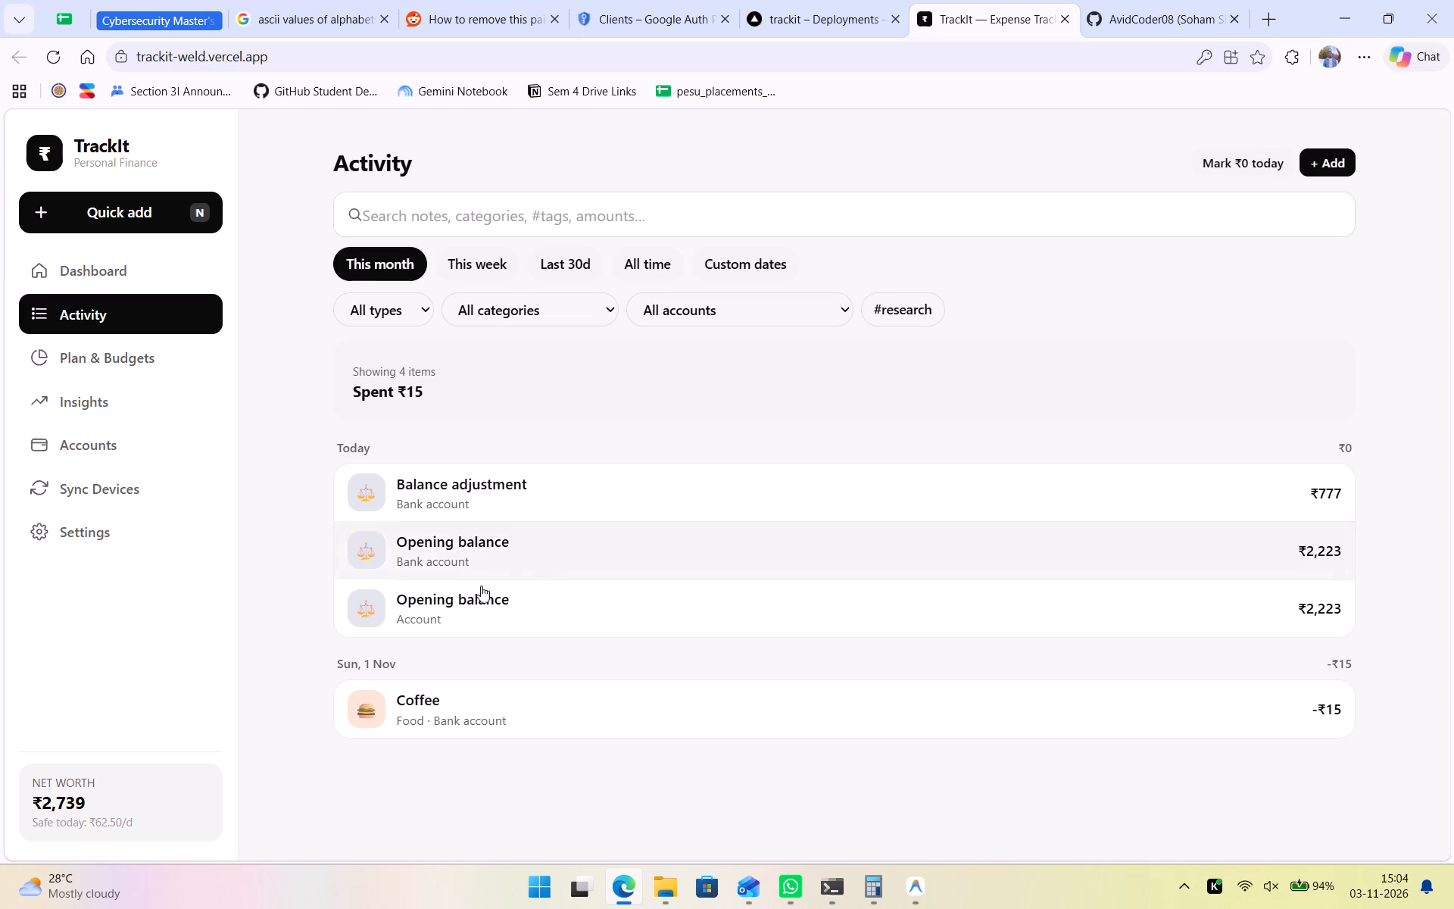
{"action": "left_click", "coordinate": [74, 272]}
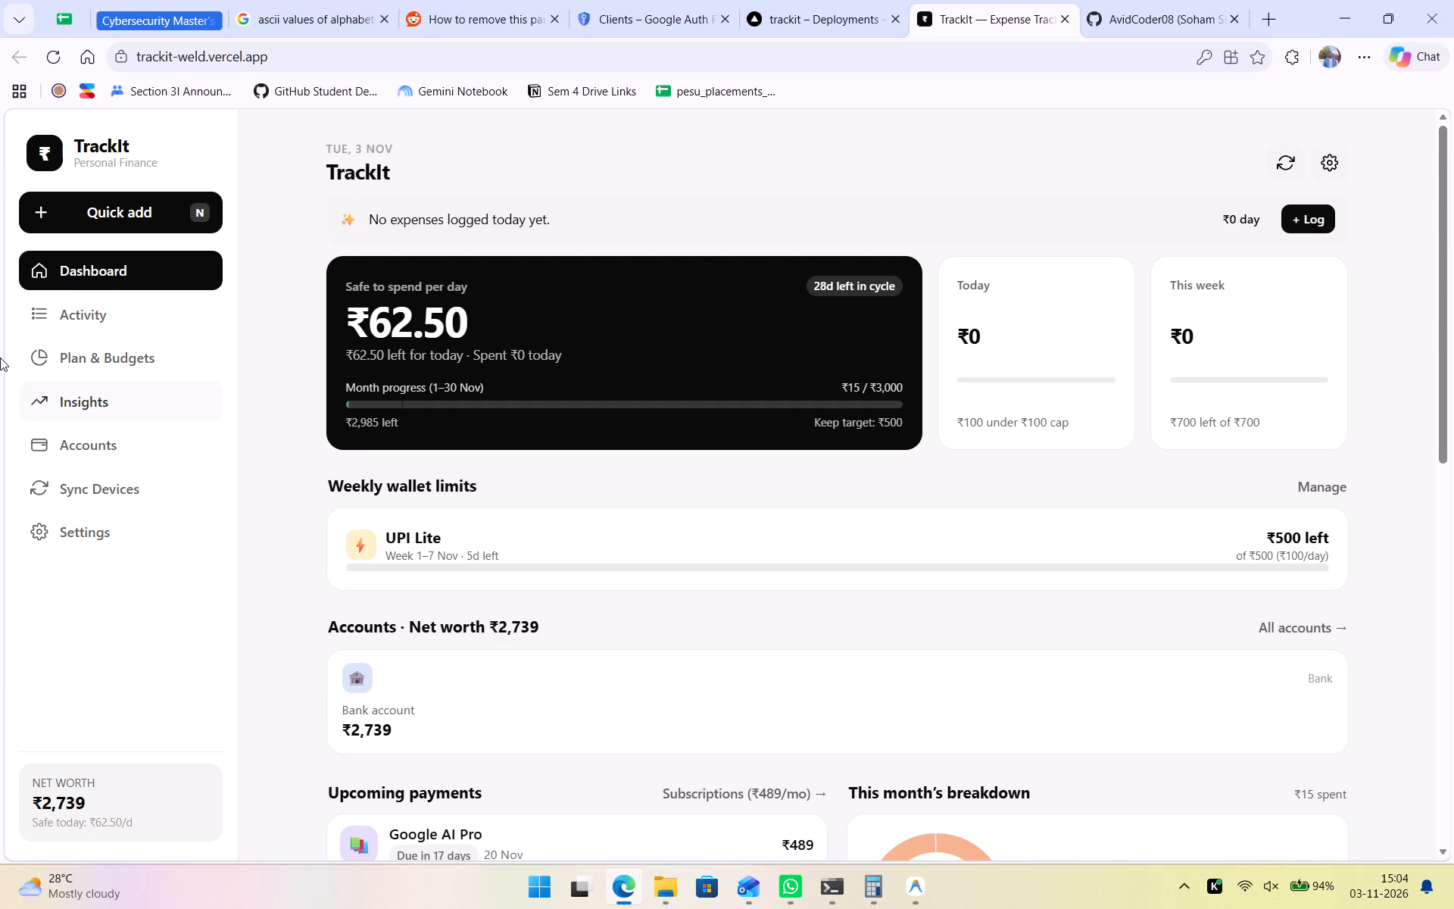
{"action": "left_click", "coordinate": [92, 346]}
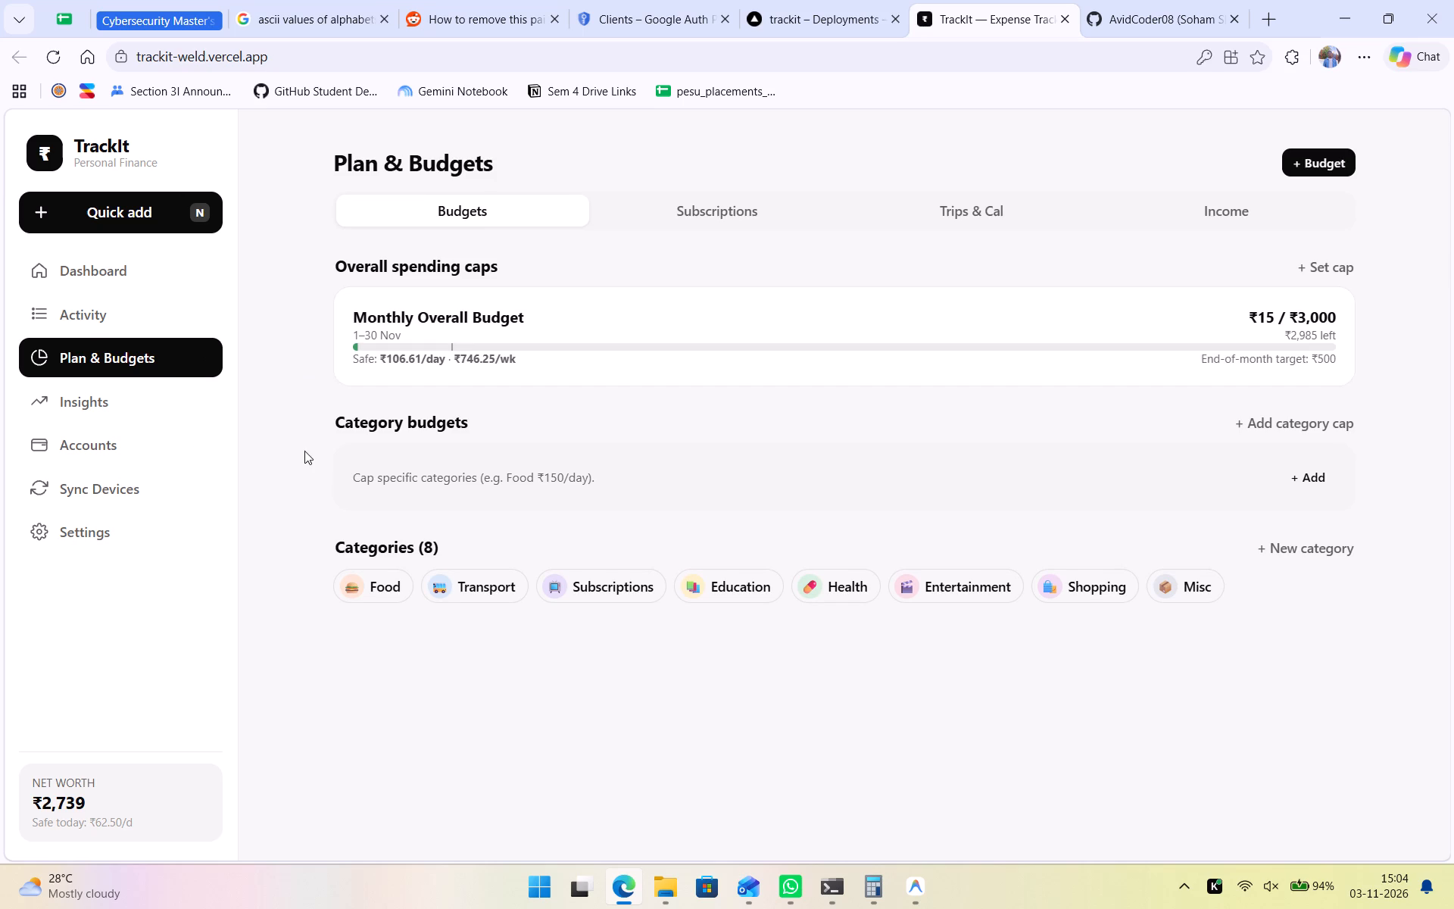
{"action": "left_click", "coordinate": [150, 440]}
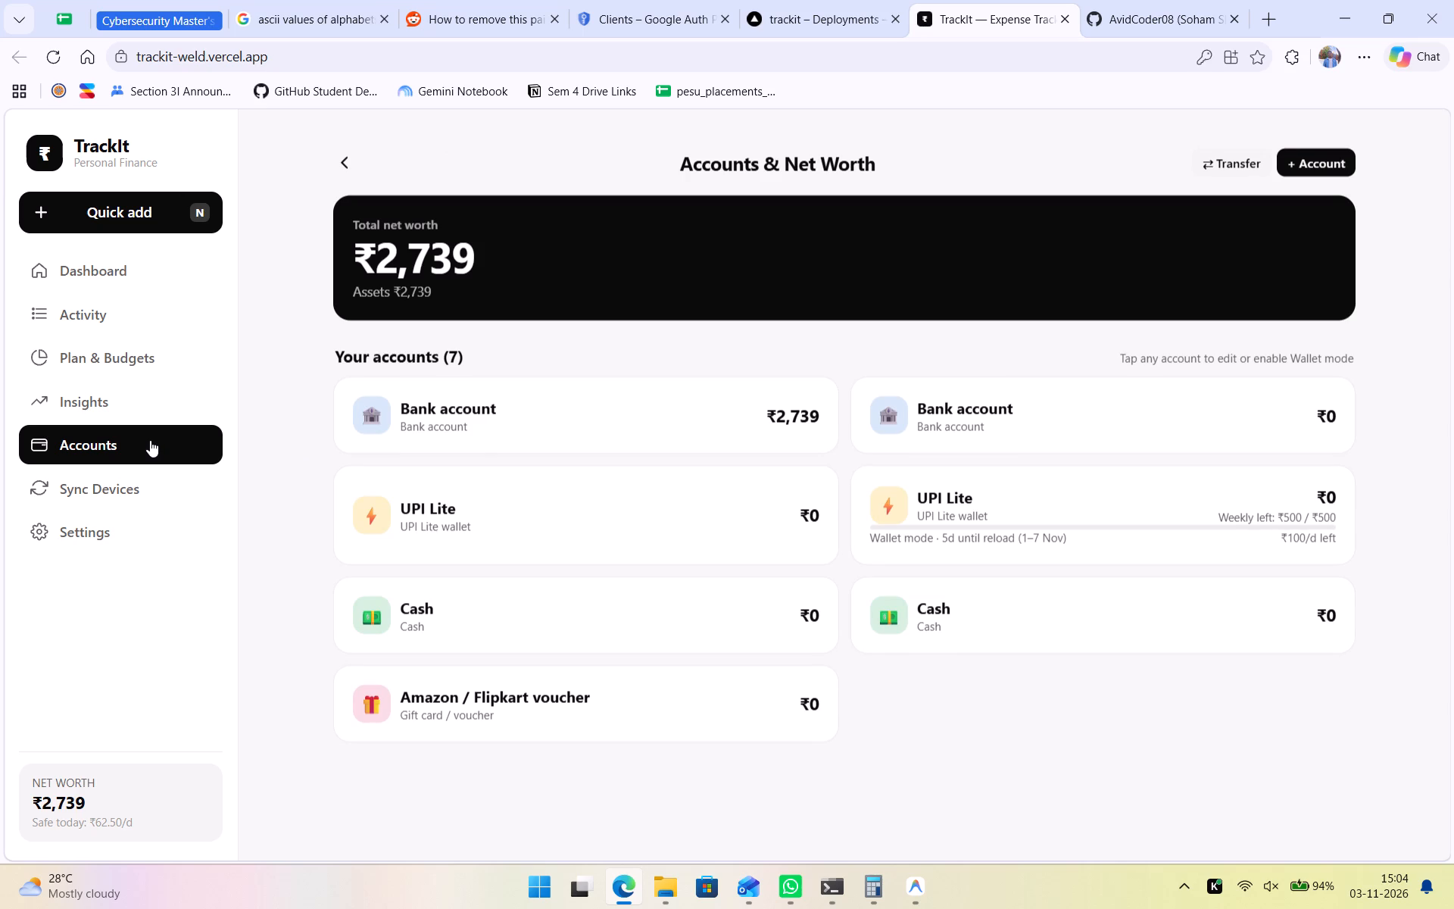
Record a ₹150 Misc expense from the bank account dated 1 November 2026 with the note "Haircut" and save it.
{"action": "key", "text": "n"}
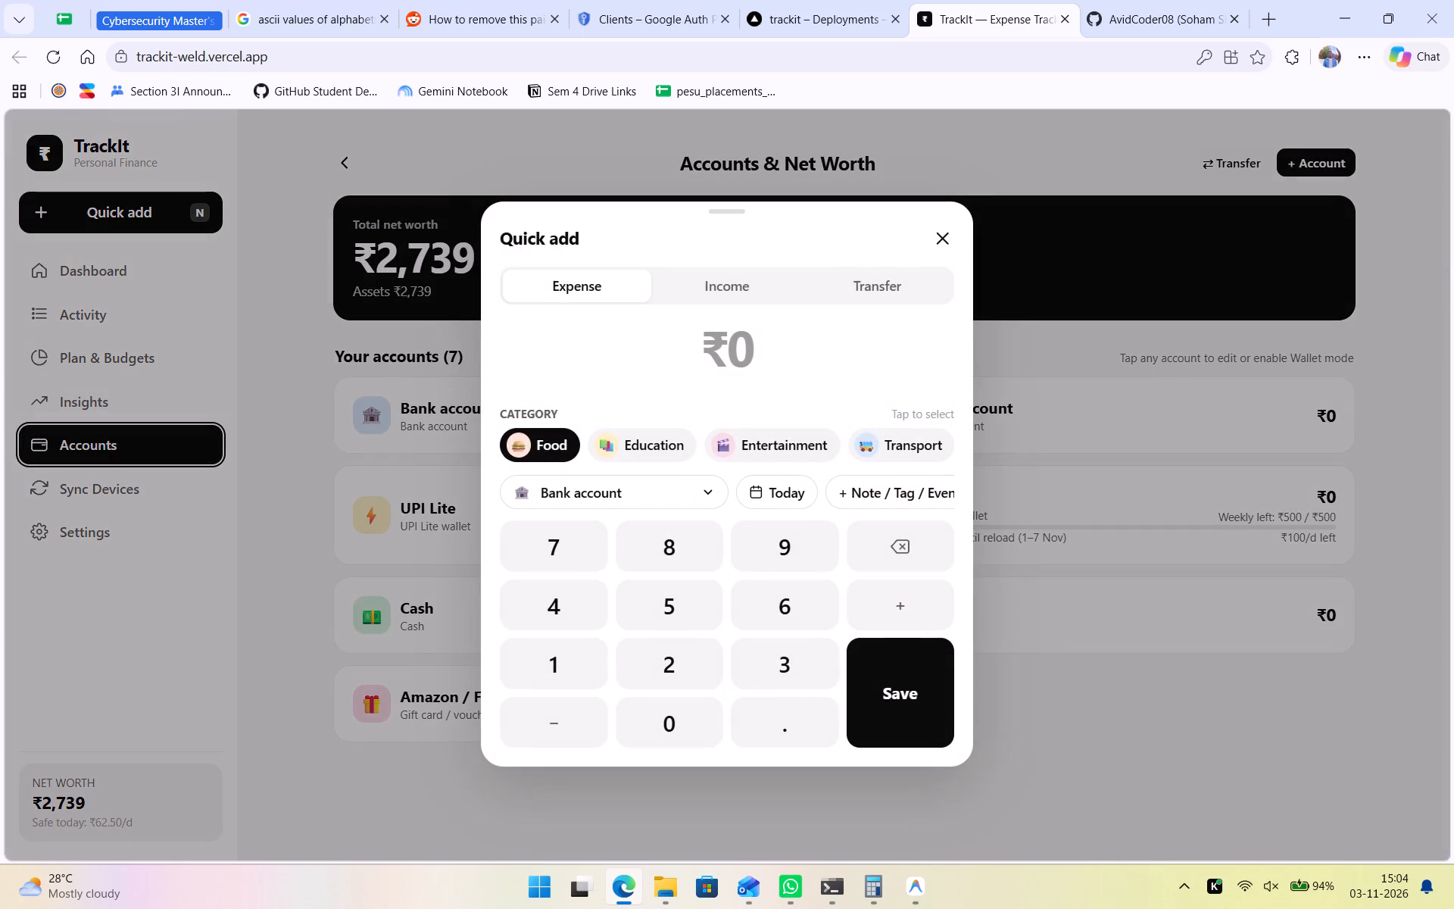
{"action": "type", "text": "150"}
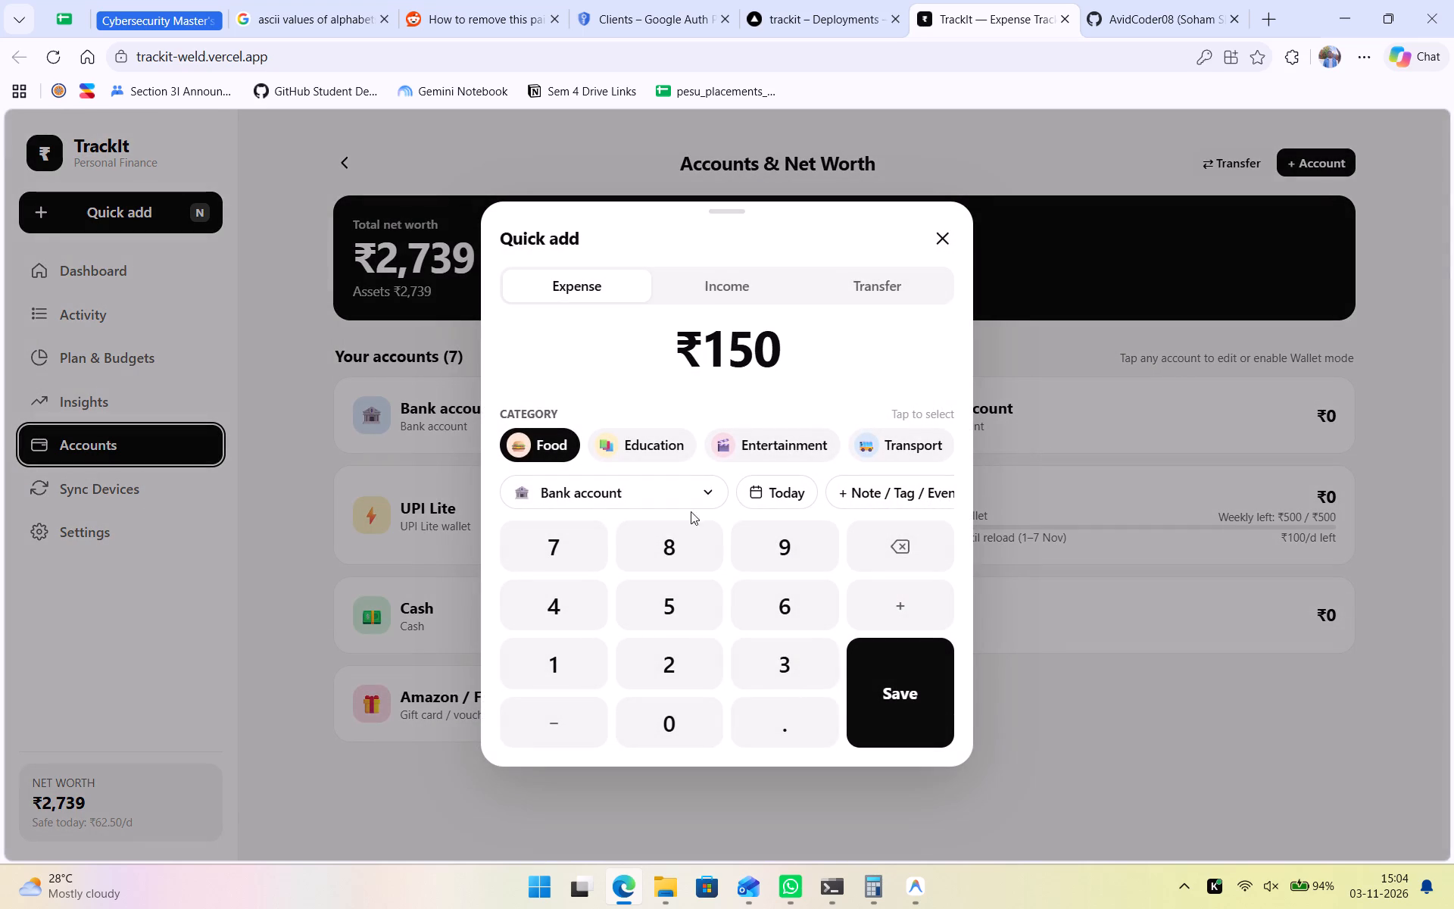
{"action": "left_click", "coordinate": [797, 497]}
{"action": "left_click", "coordinate": [781, 587]}
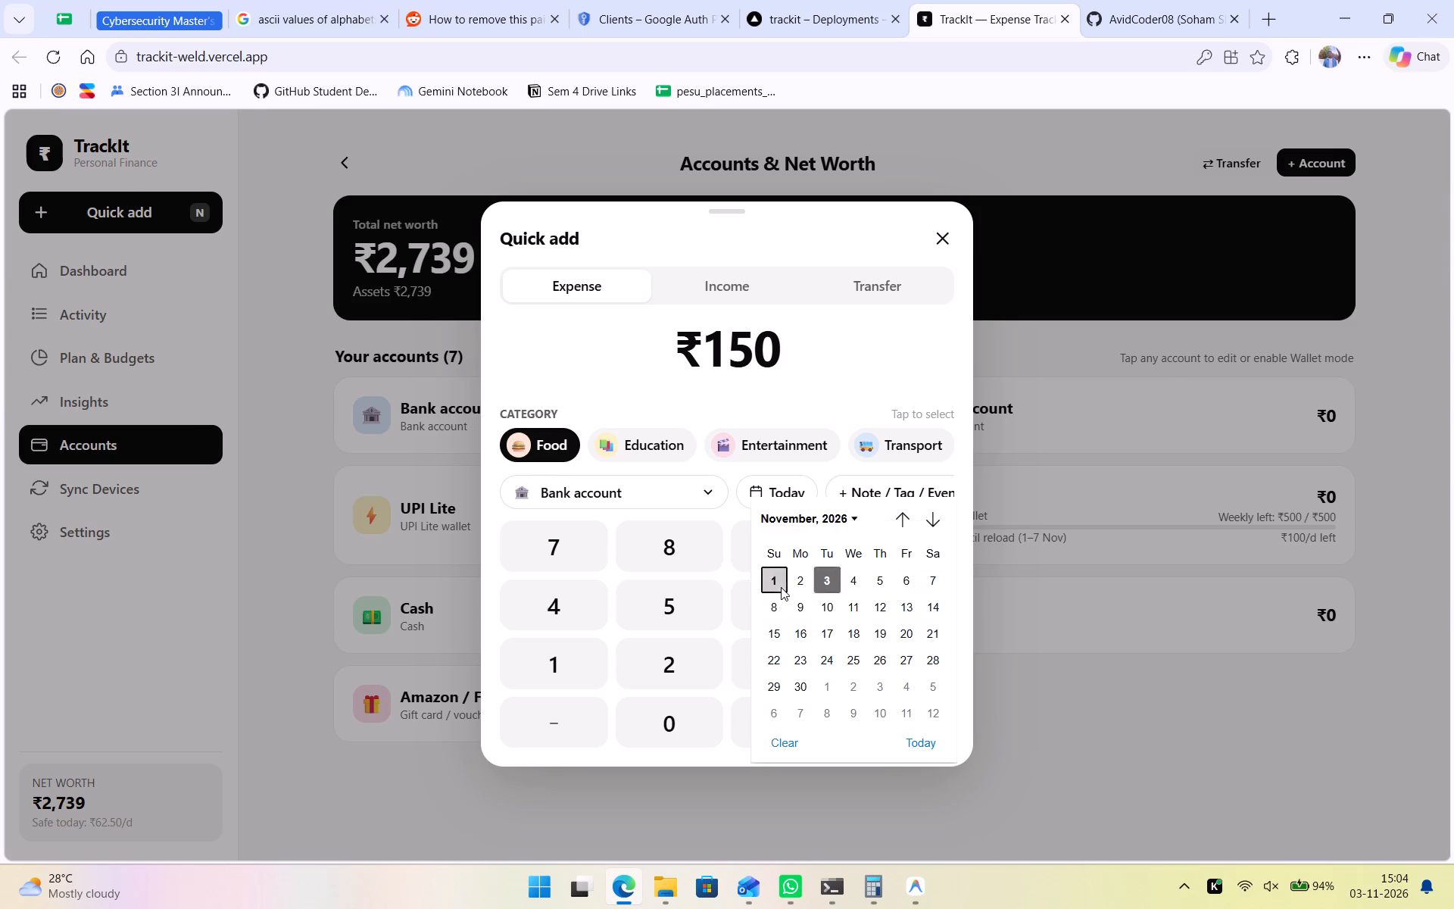
{"action": "left_click", "coordinate": [880, 497]}
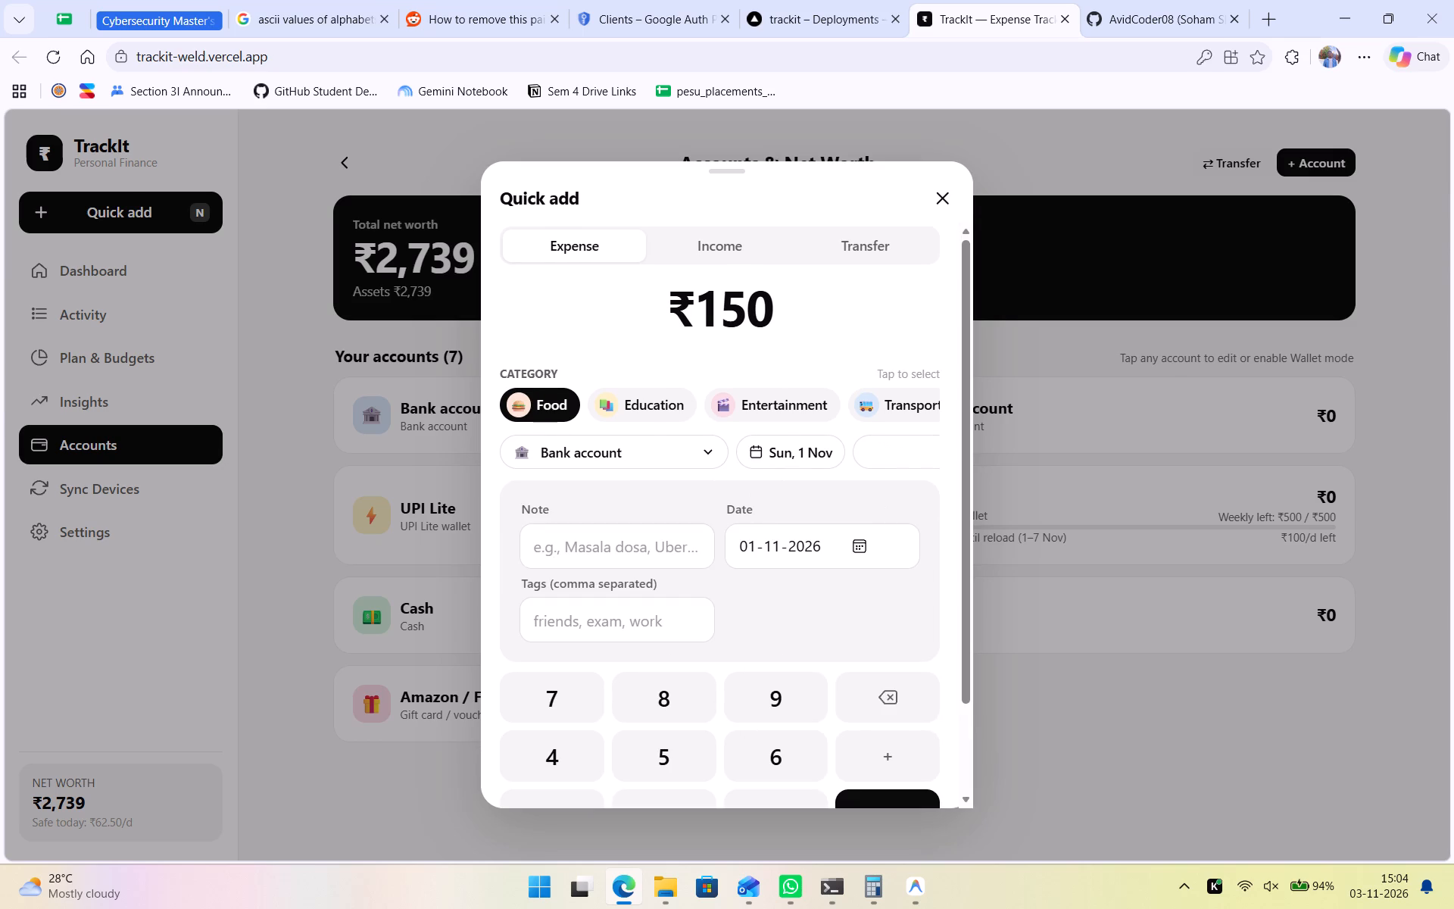
{"action": "scroll", "coordinate": [652, 422], "scroll_direction": "left", "scroll_amount": 4}
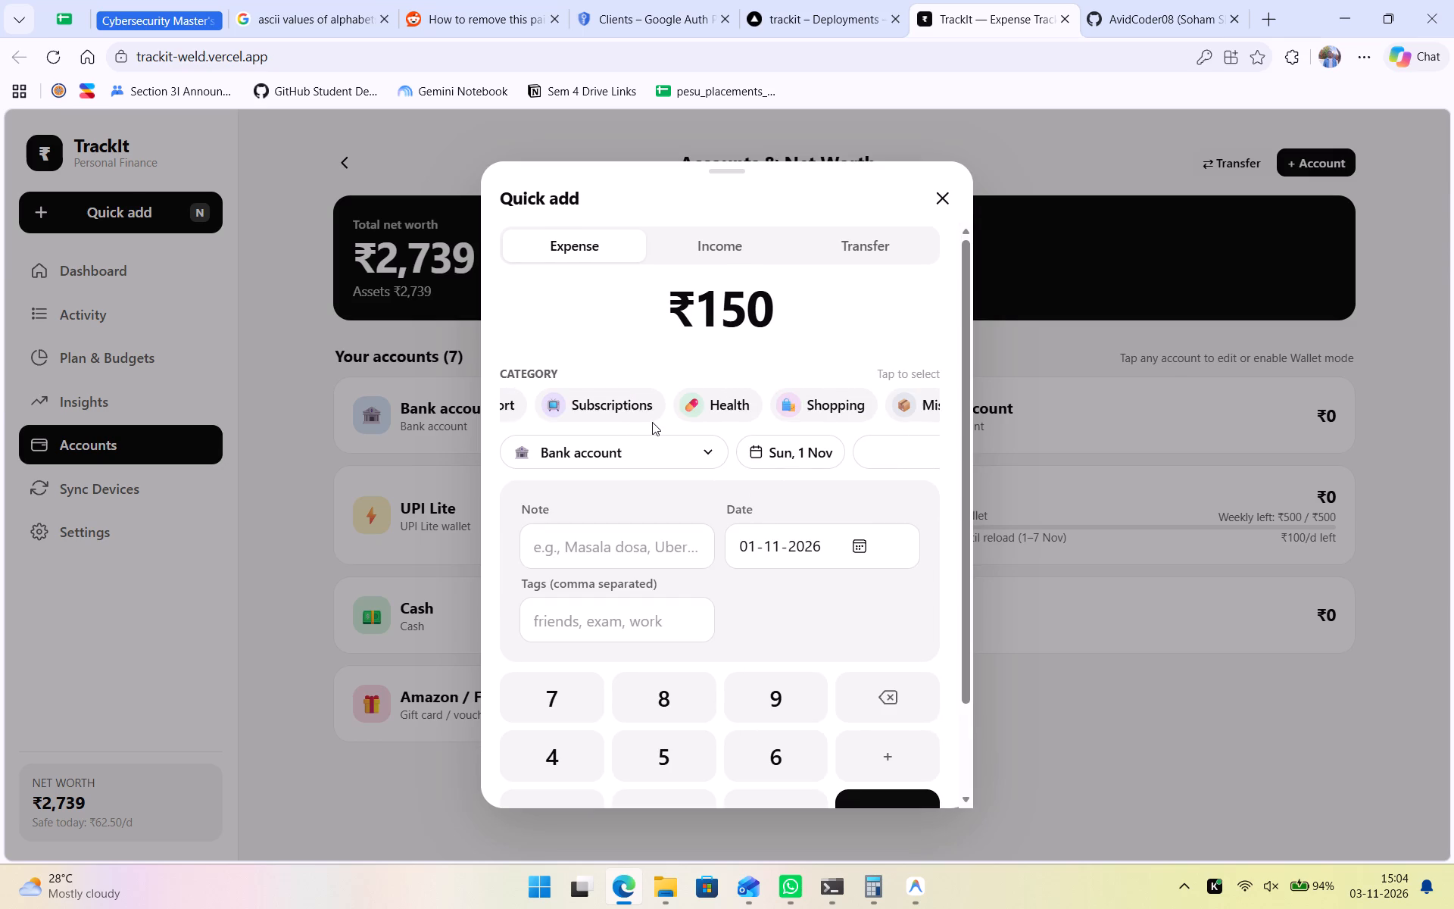
{"action": "scroll", "coordinate": [652, 422], "scroll_direction": "left", "scroll_amount": 1}
{"action": "left_click", "coordinate": [883, 401]}
{"action": "left_click", "coordinate": [604, 542]}
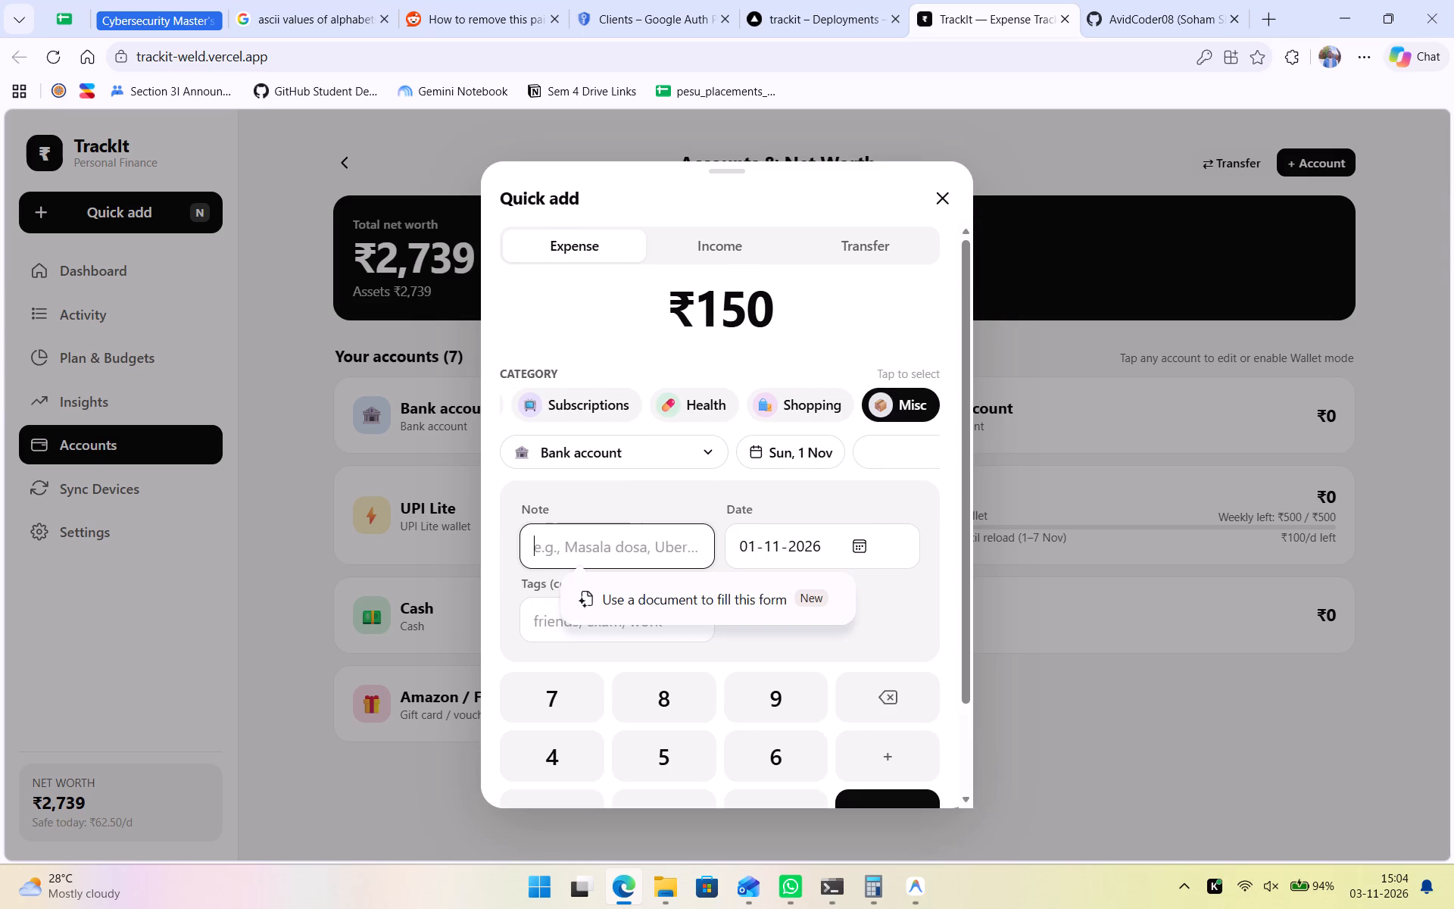
{"action": "type", "text": "Haircur"}
{"action": "key", "text": "BackSpace"}
{"action": "key", "text": "t"}
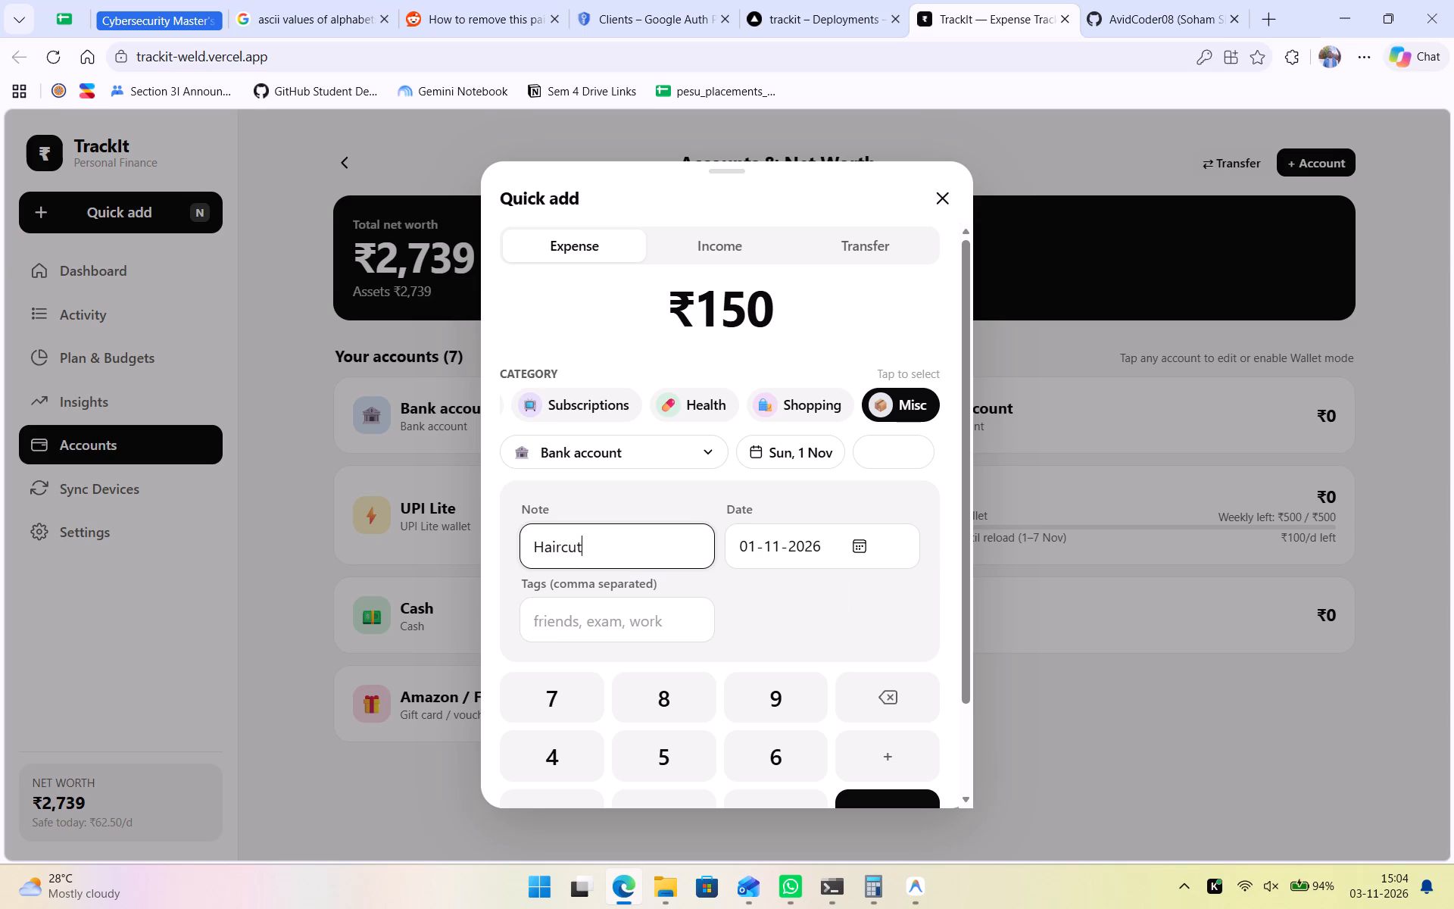
{"action": "scroll", "coordinate": [707, 608], "scroll_direction": "down", "scroll_amount": 5}
{"action": "left_click", "coordinate": [916, 745]}
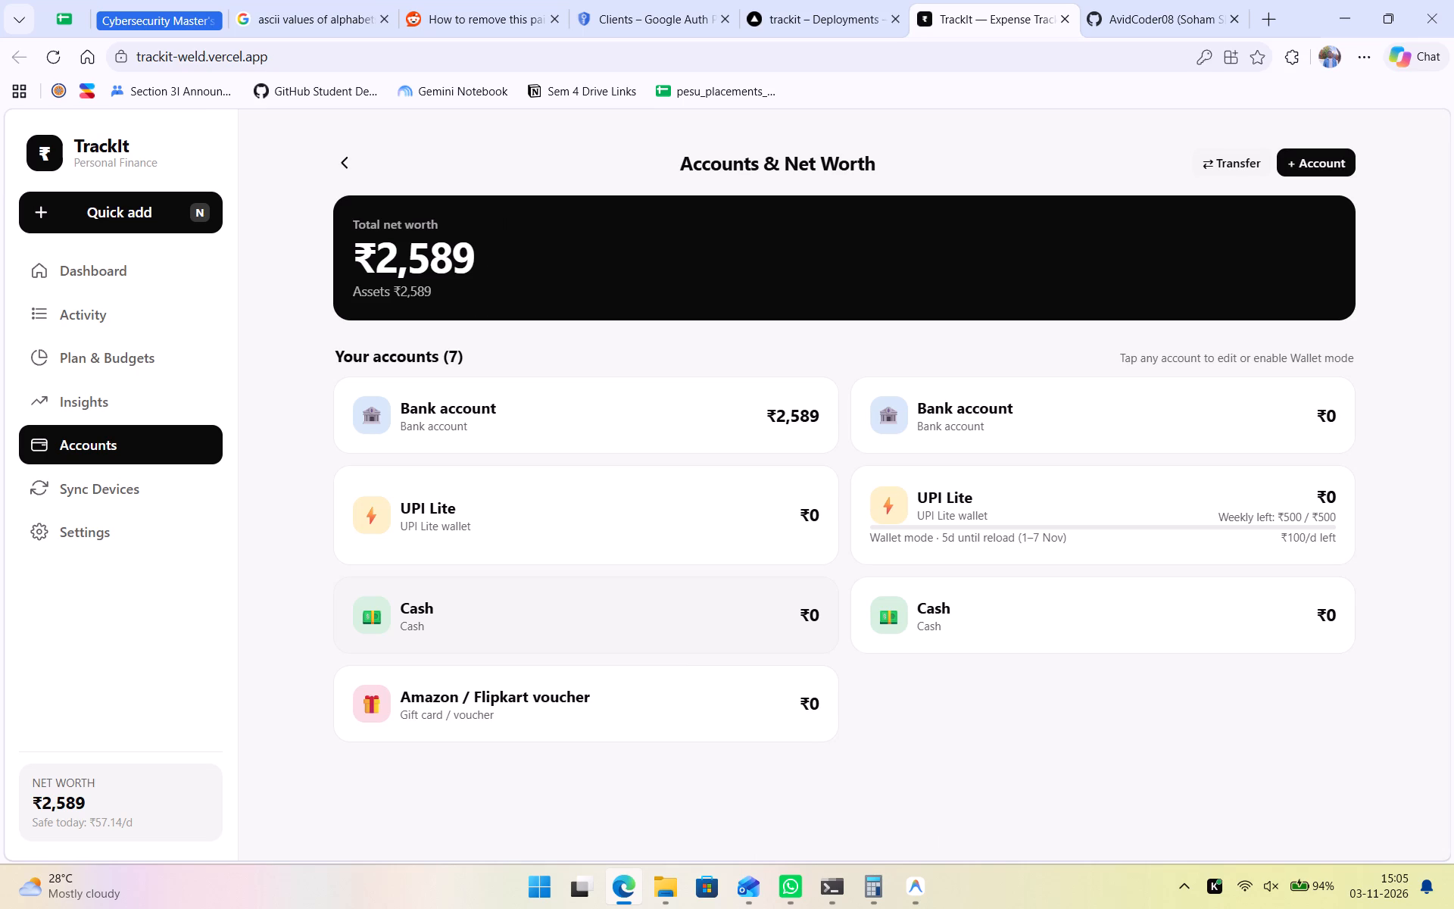
Record a ₹50 Food expense from the bank account with the note "Bread Omlette", dated 1 November 2026, and save it.
{"action": "key", "text": "n"}
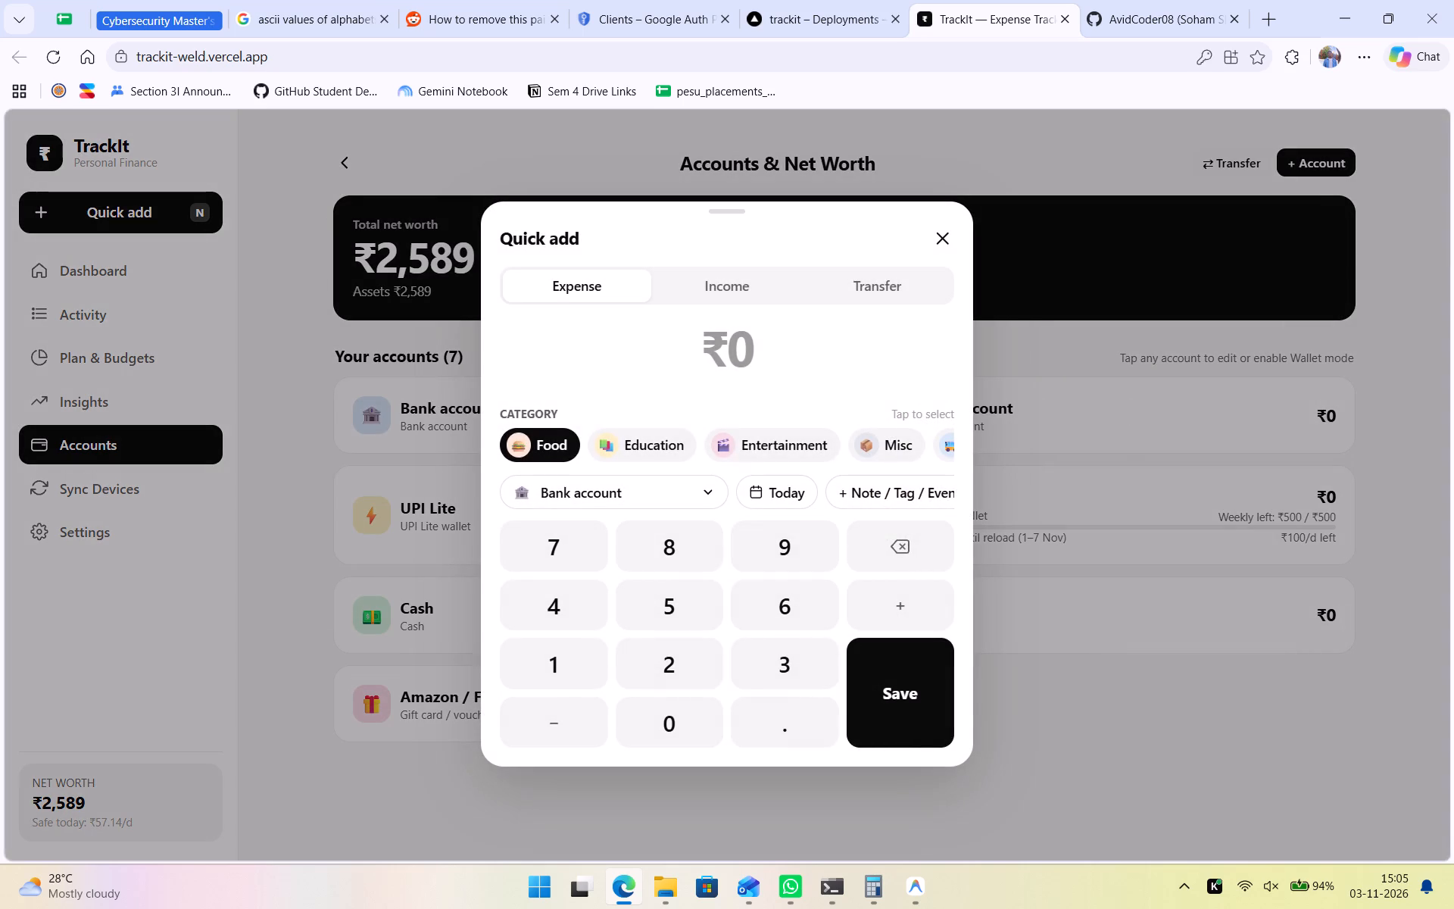
{"action": "type", "text": "50"}
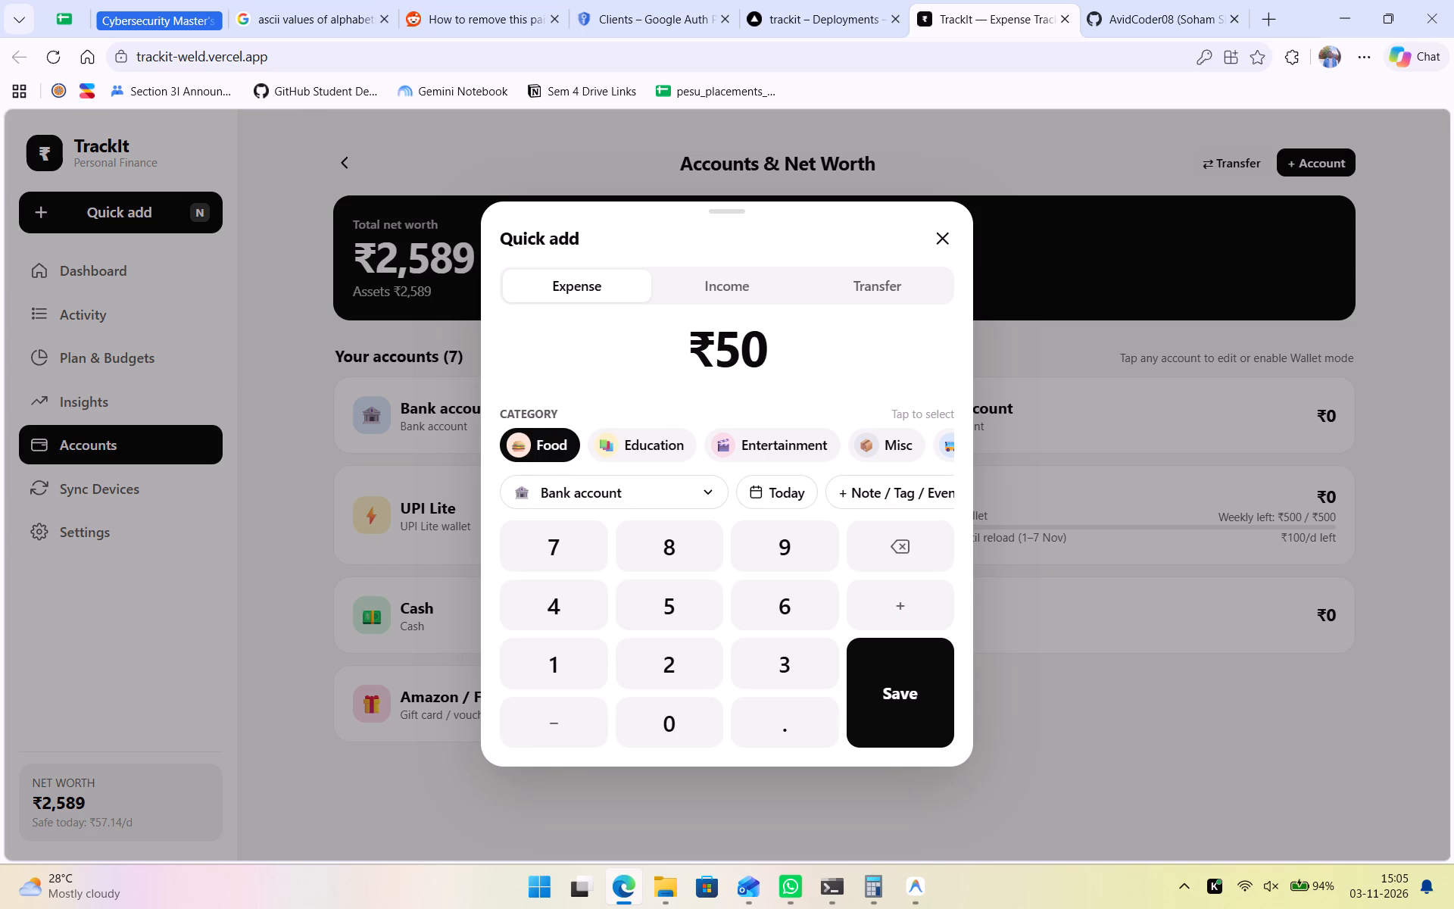
{"action": "left_click", "coordinate": [891, 498]}
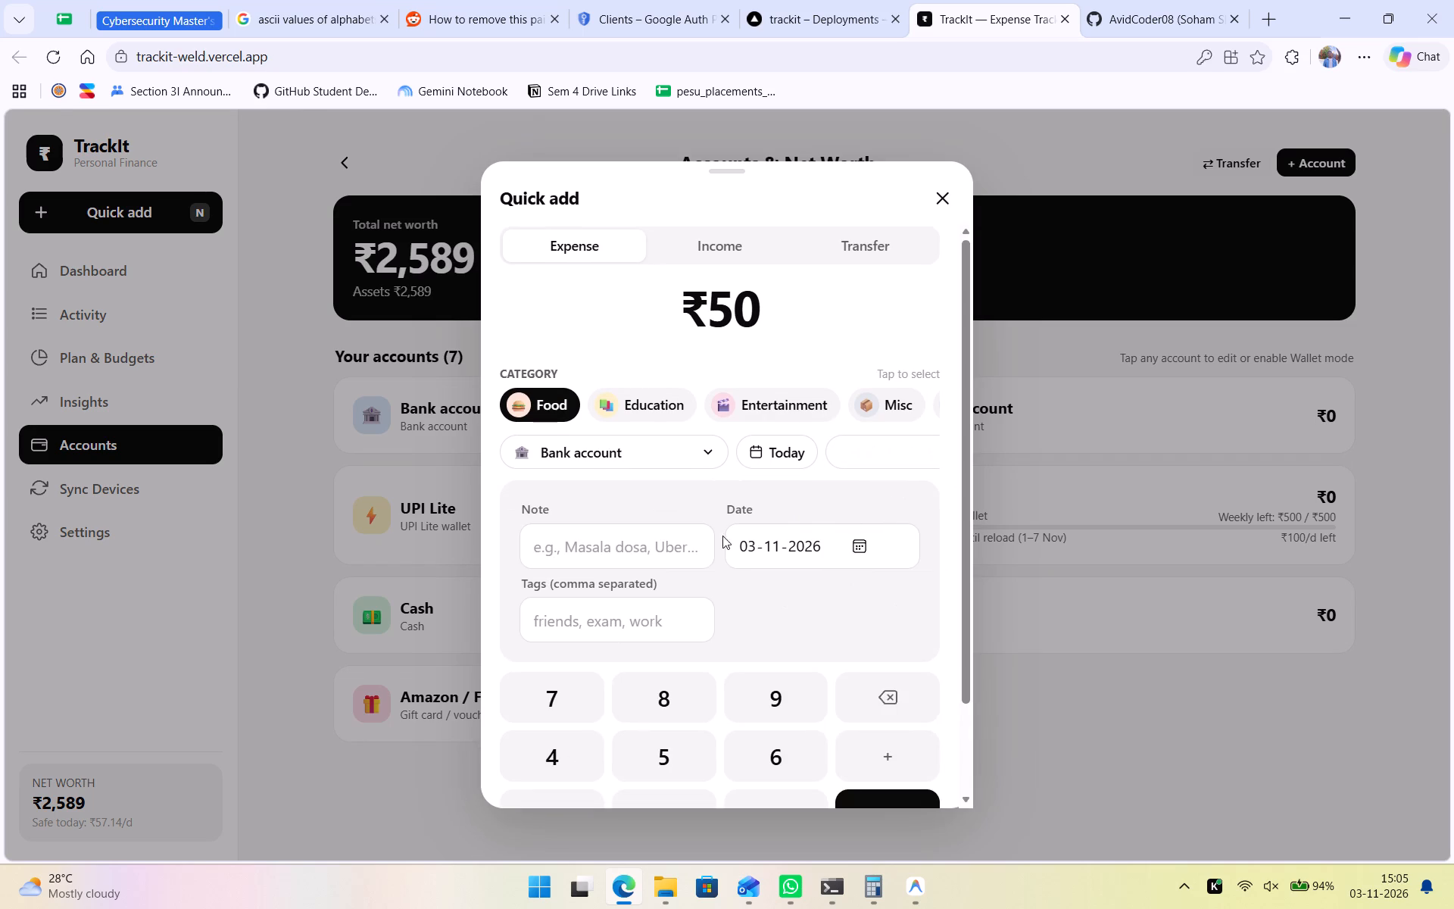
{"action": "left_click", "coordinate": [627, 548]}
{"action": "type", "text": "Bread Omlette"}
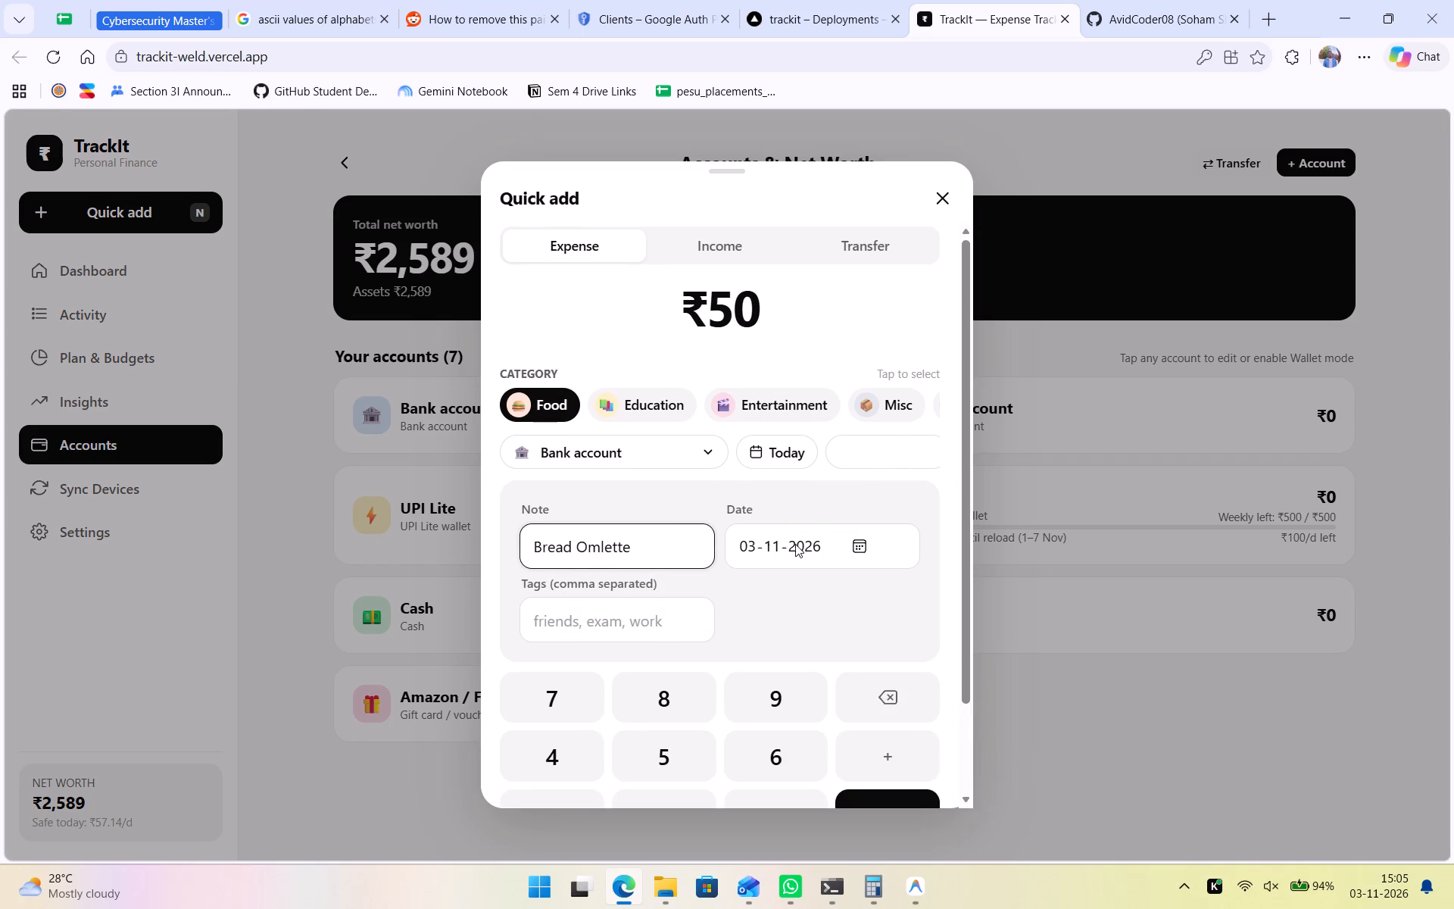
{"action": "left_click", "coordinate": [856, 548]}
{"action": "left_click", "coordinate": [755, 649]}
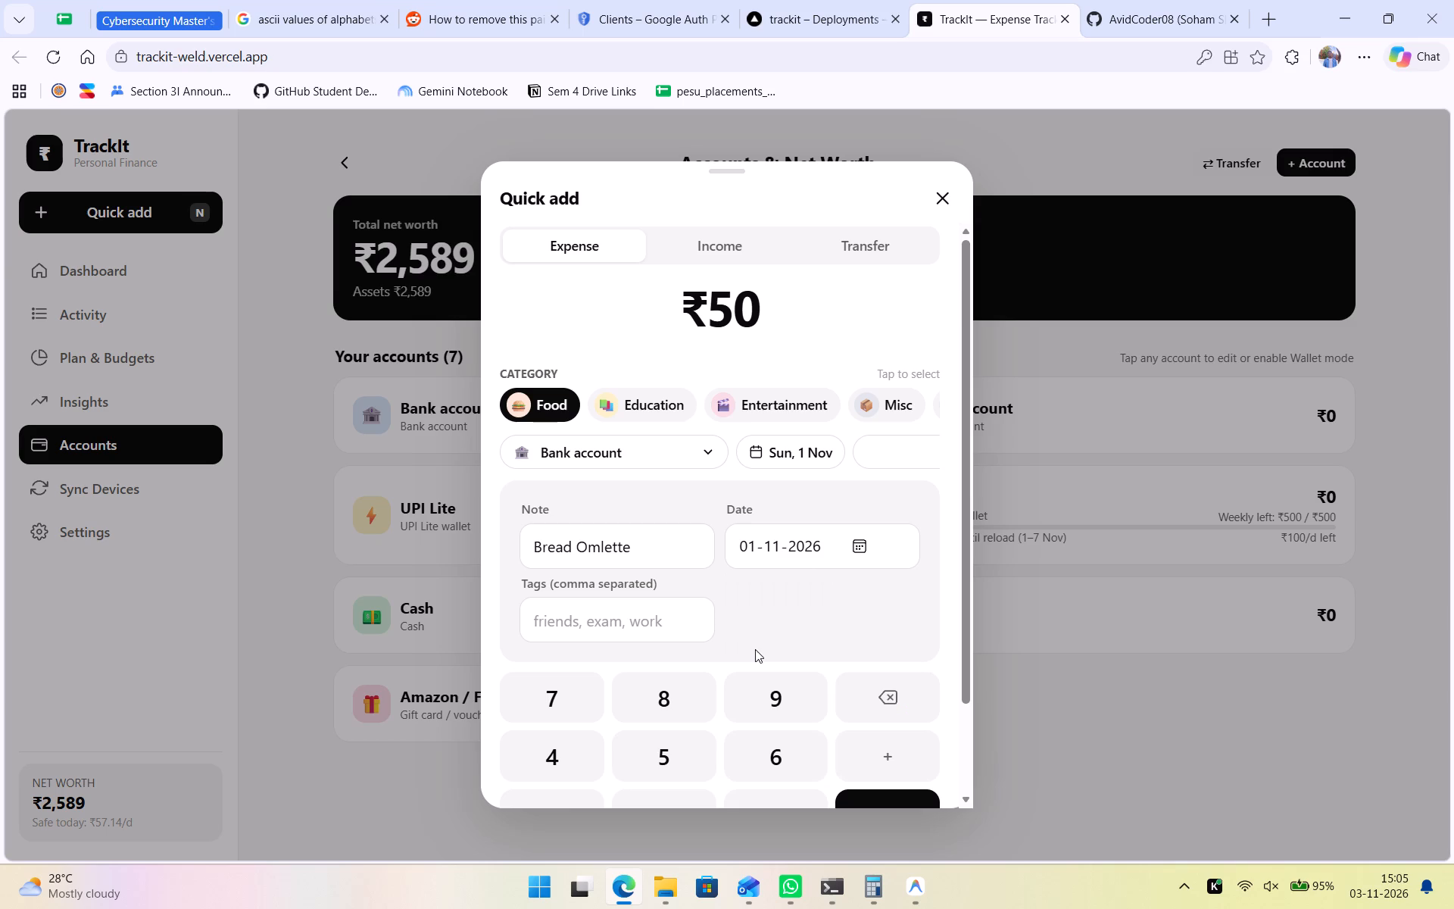
{"action": "scroll", "coordinate": [802, 624], "scroll_direction": "down", "scroll_amount": 2}
{"action": "left_click", "coordinate": [911, 745]}
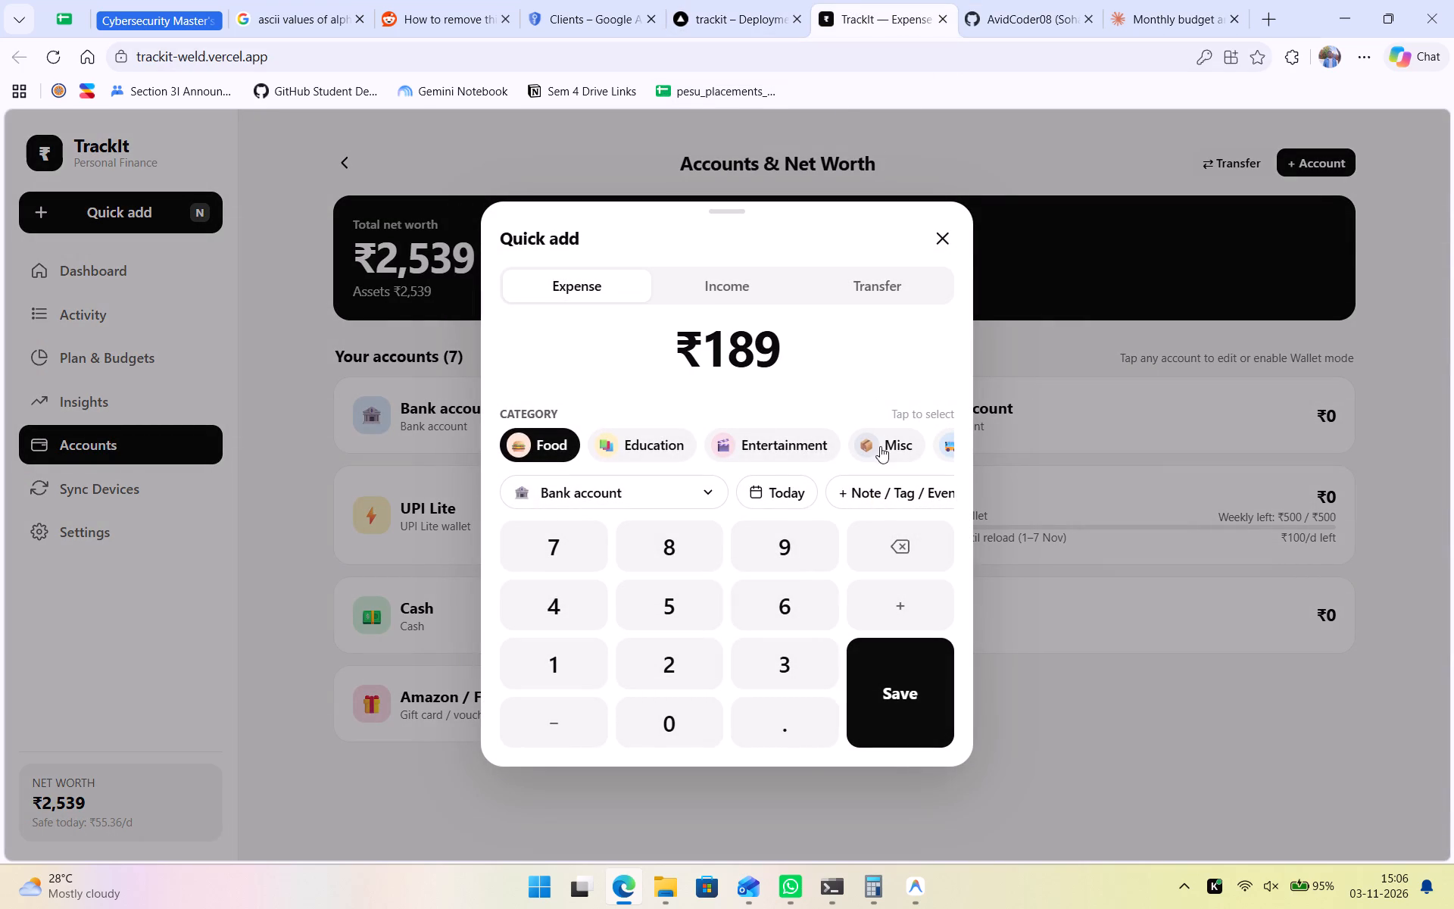
{"action": "left_click", "coordinate": [873, 494]}
{"action": "left_click", "coordinate": [618, 560]}
{"action": "type", "text": "Lunc"}
{"action": "key", "text": "h"}
{"action": "key", "text": "space"}
{"action": "type", "text": "wit"}
{"action": "key", "text": "h"}
{"action": "key", "text": "space"}
{"action": "type", "text": "Friends"}
{"action": "scroll", "coordinate": [748, 625], "scroll_direction": "down", "scroll_amount": 4}
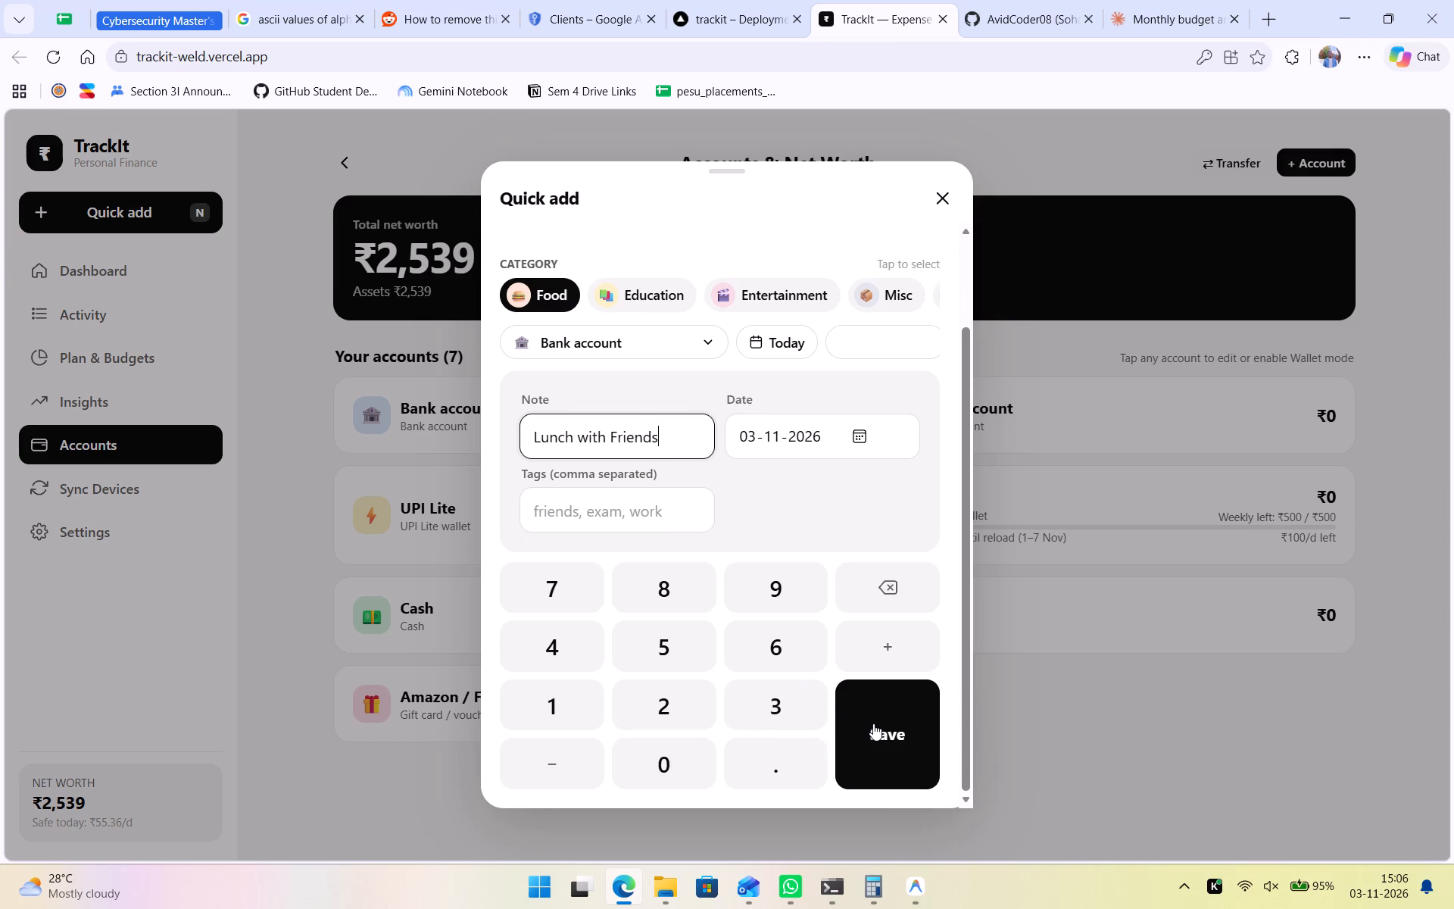
{"action": "left_click", "coordinate": [860, 439]}
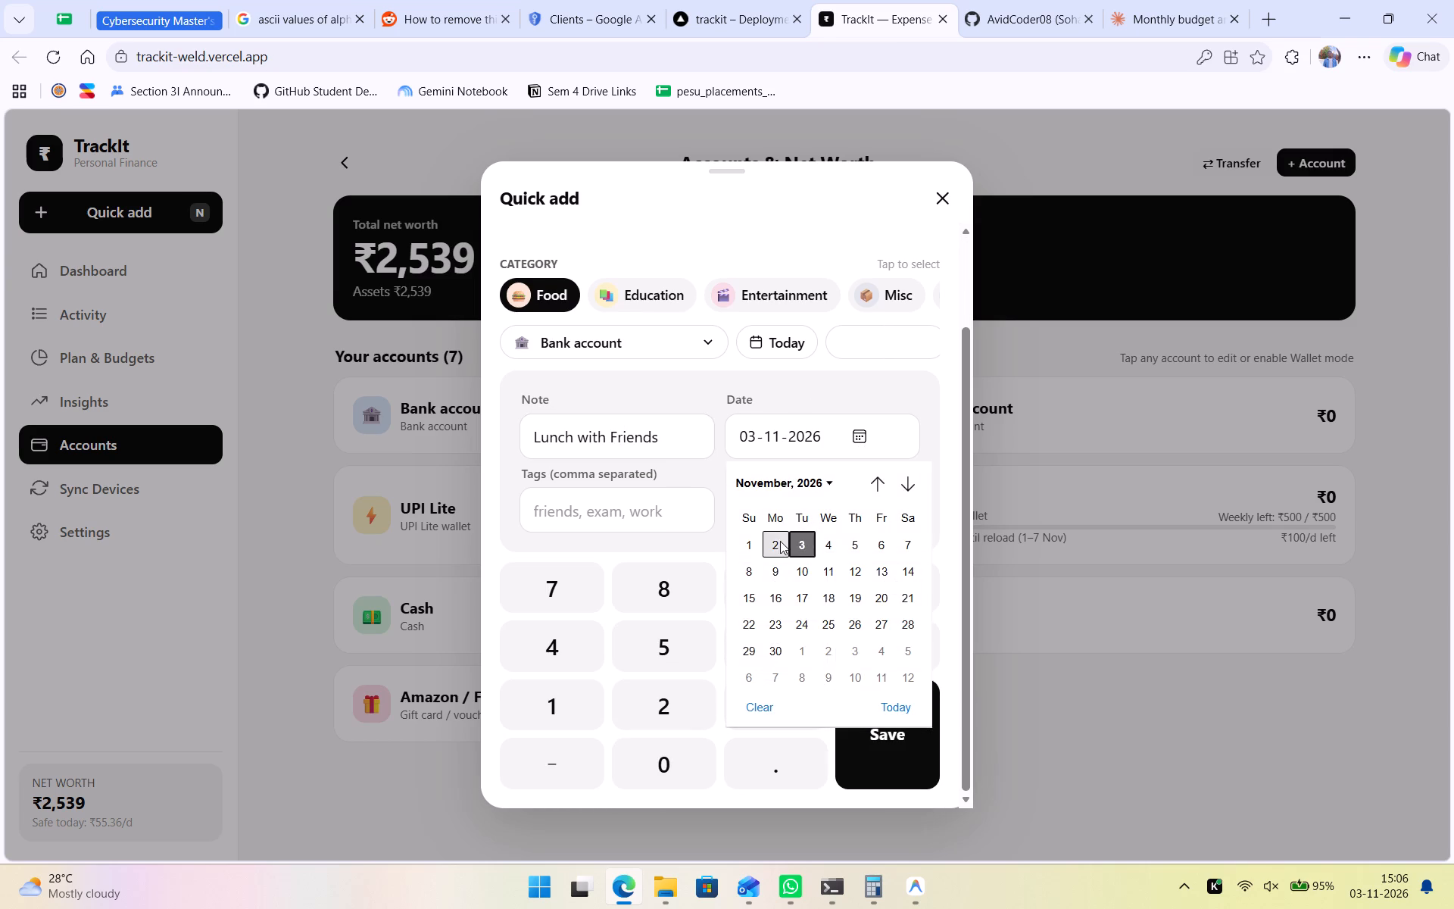
{"action": "left_click", "coordinate": [776, 542]}
{"action": "left_click", "coordinate": [885, 708]}
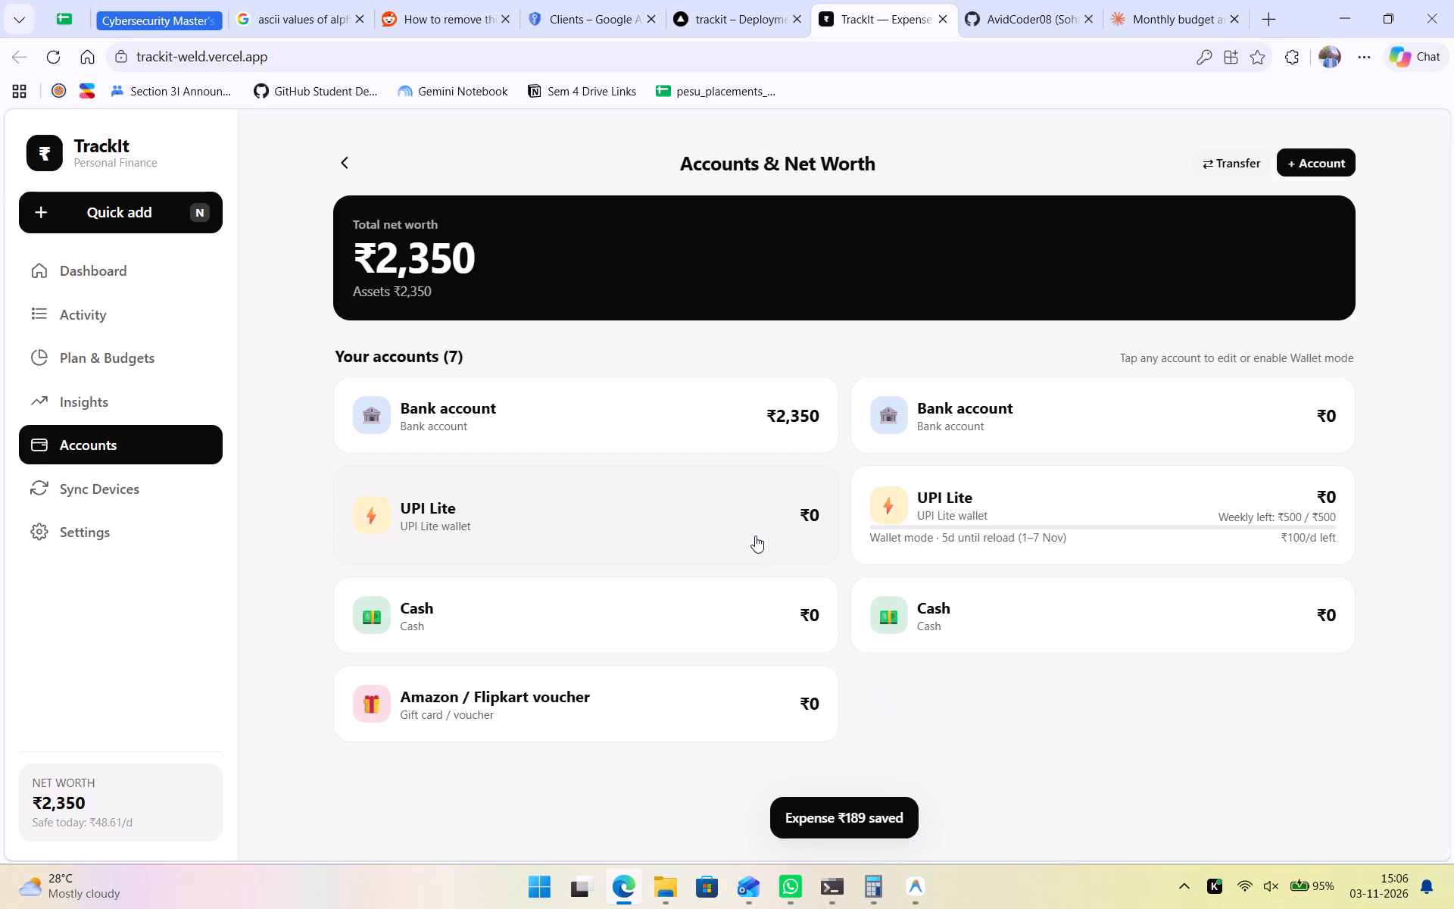
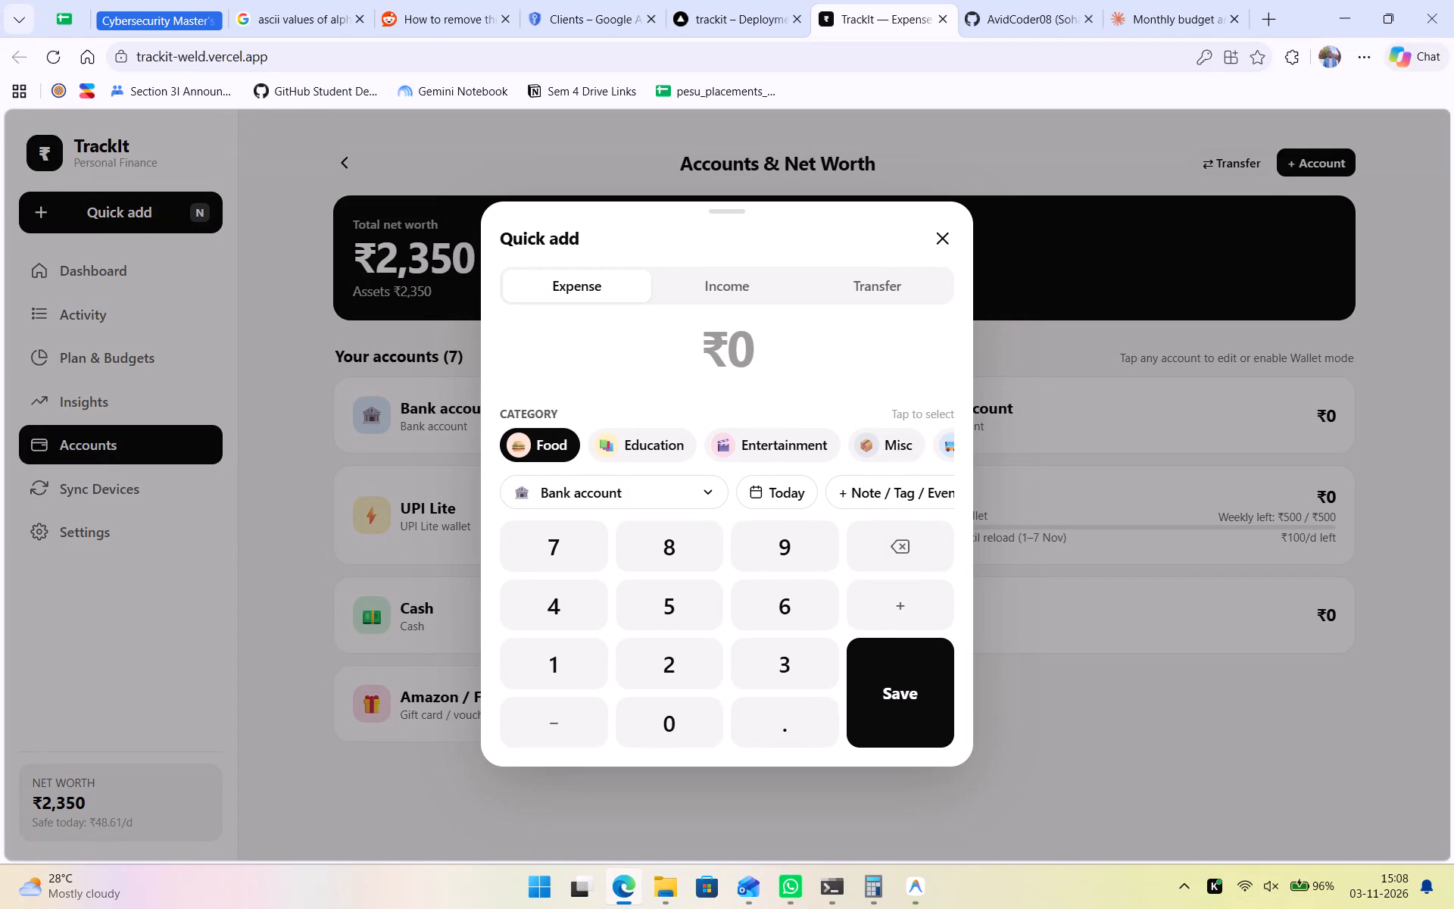
Record a ₹50 Food expense from the bank account with the note "Bread Omlette", dated 3 November 2026, and save it.
{"action": "type", "text": "50"}
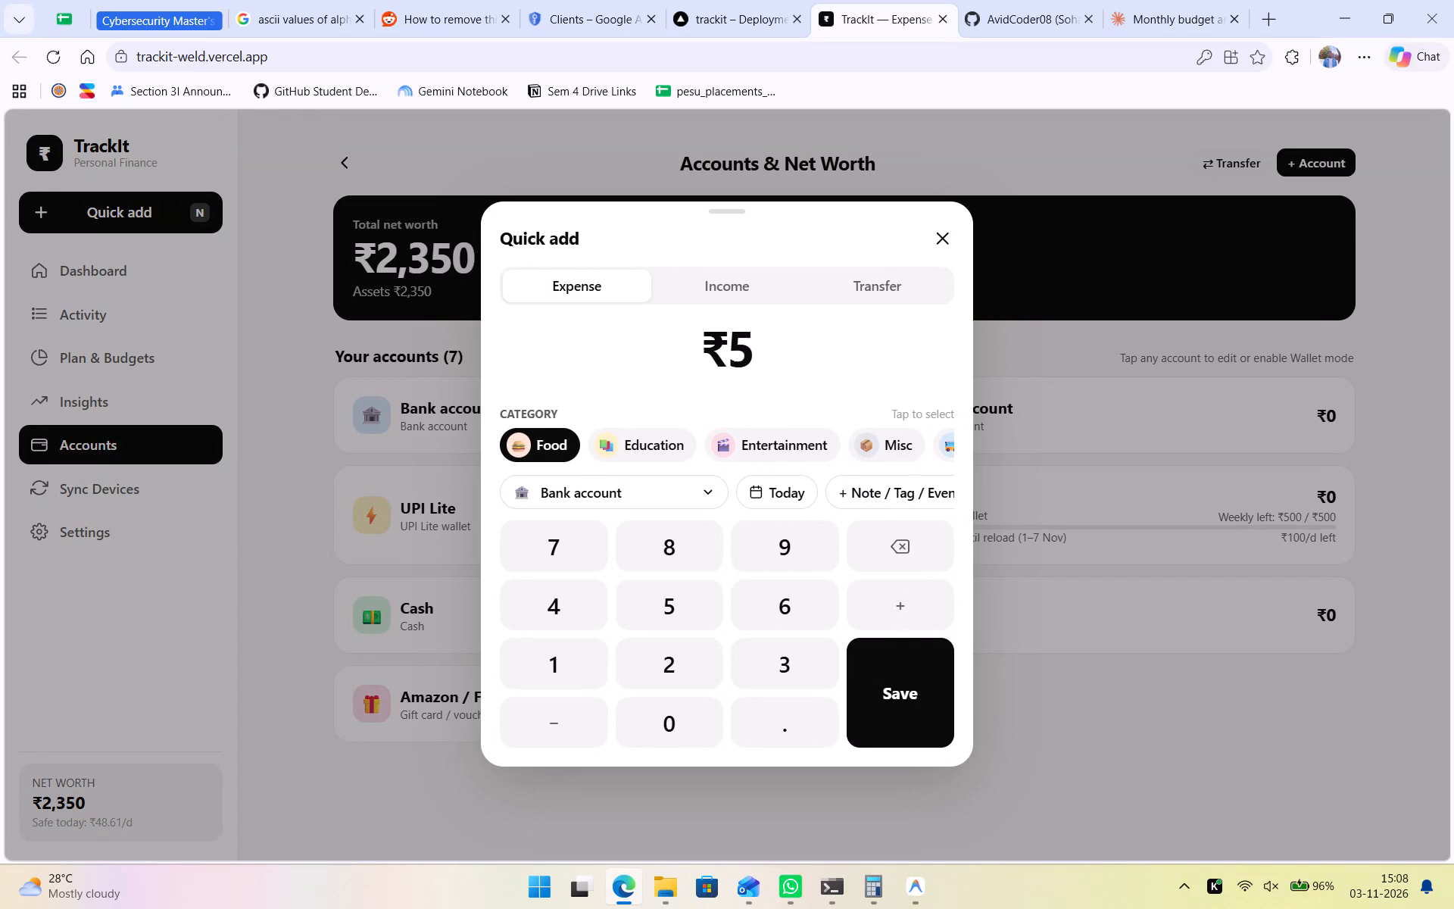
{"action": "left_click", "coordinate": [850, 489]}
{"action": "left_click", "coordinate": [601, 545]}
{"action": "type", "text": "Bread Omlette"}
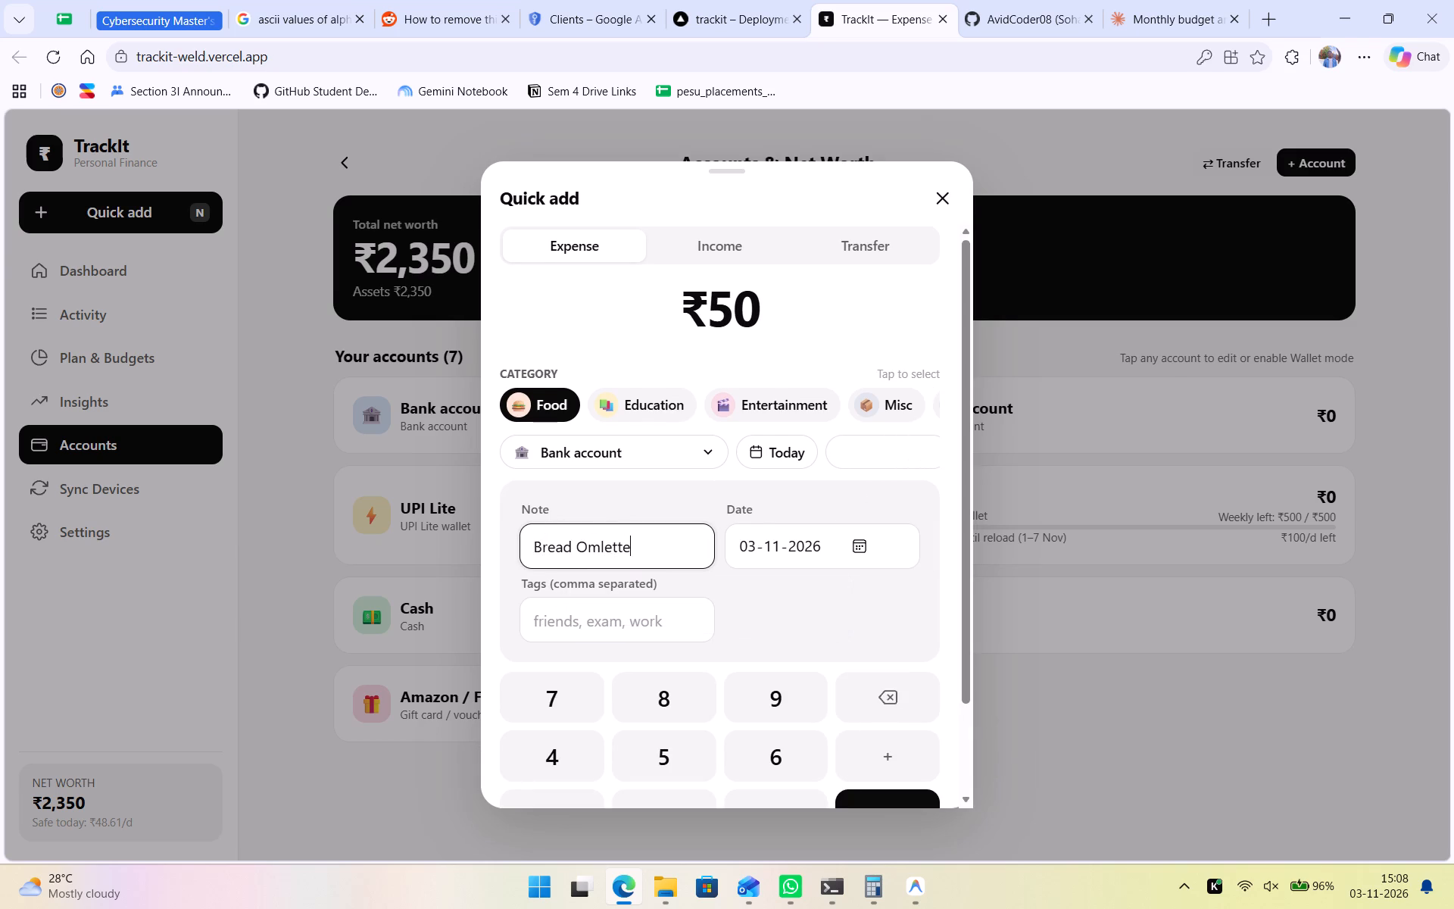
{"action": "scroll", "coordinate": [684, 629], "scroll_direction": "down", "scroll_amount": 2}
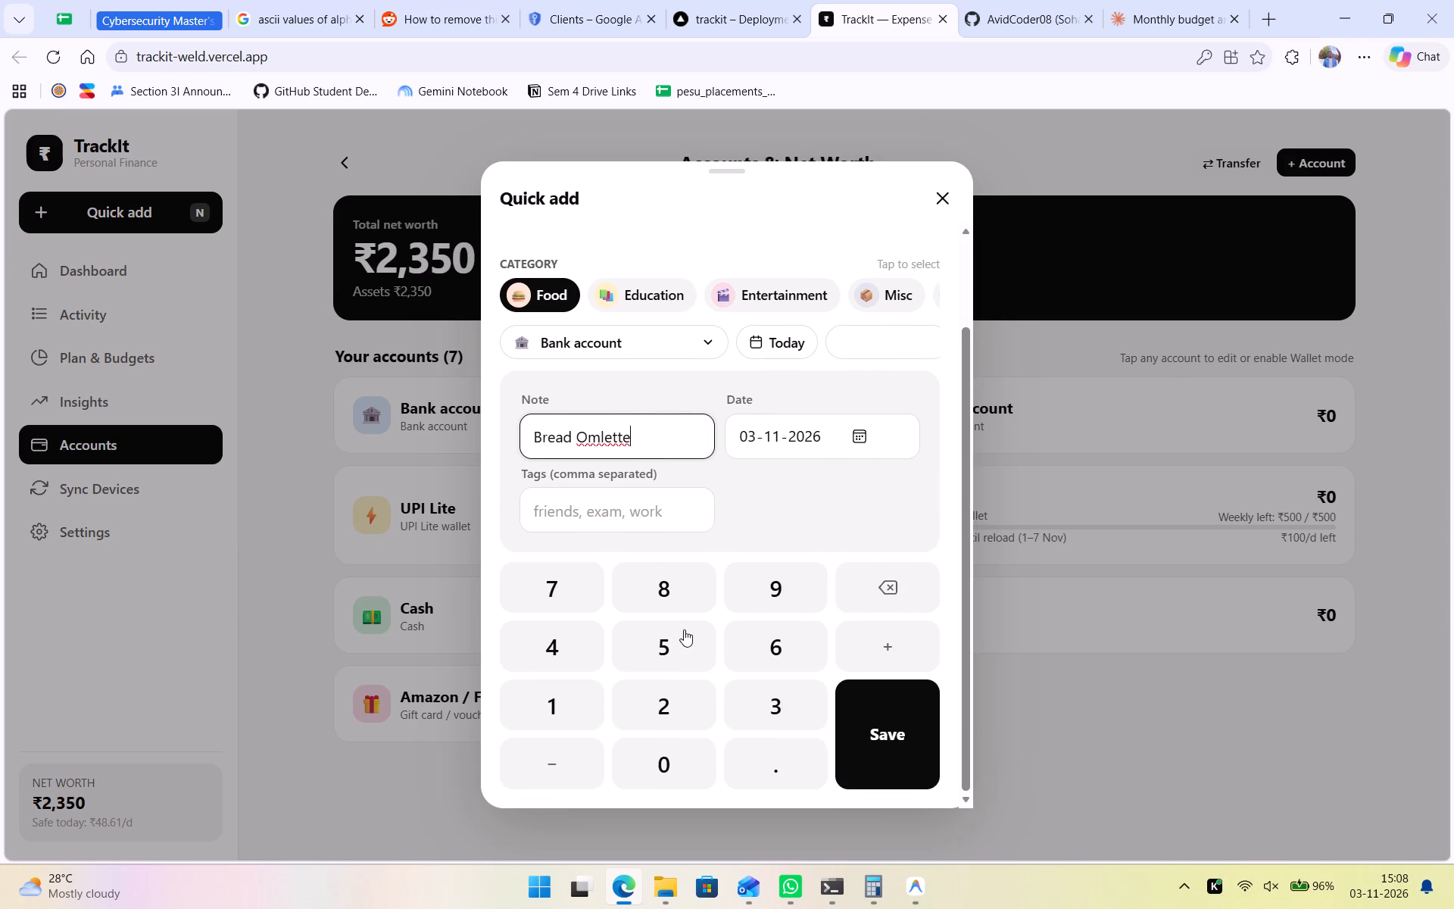
{"action": "left_click", "coordinate": [878, 725]}
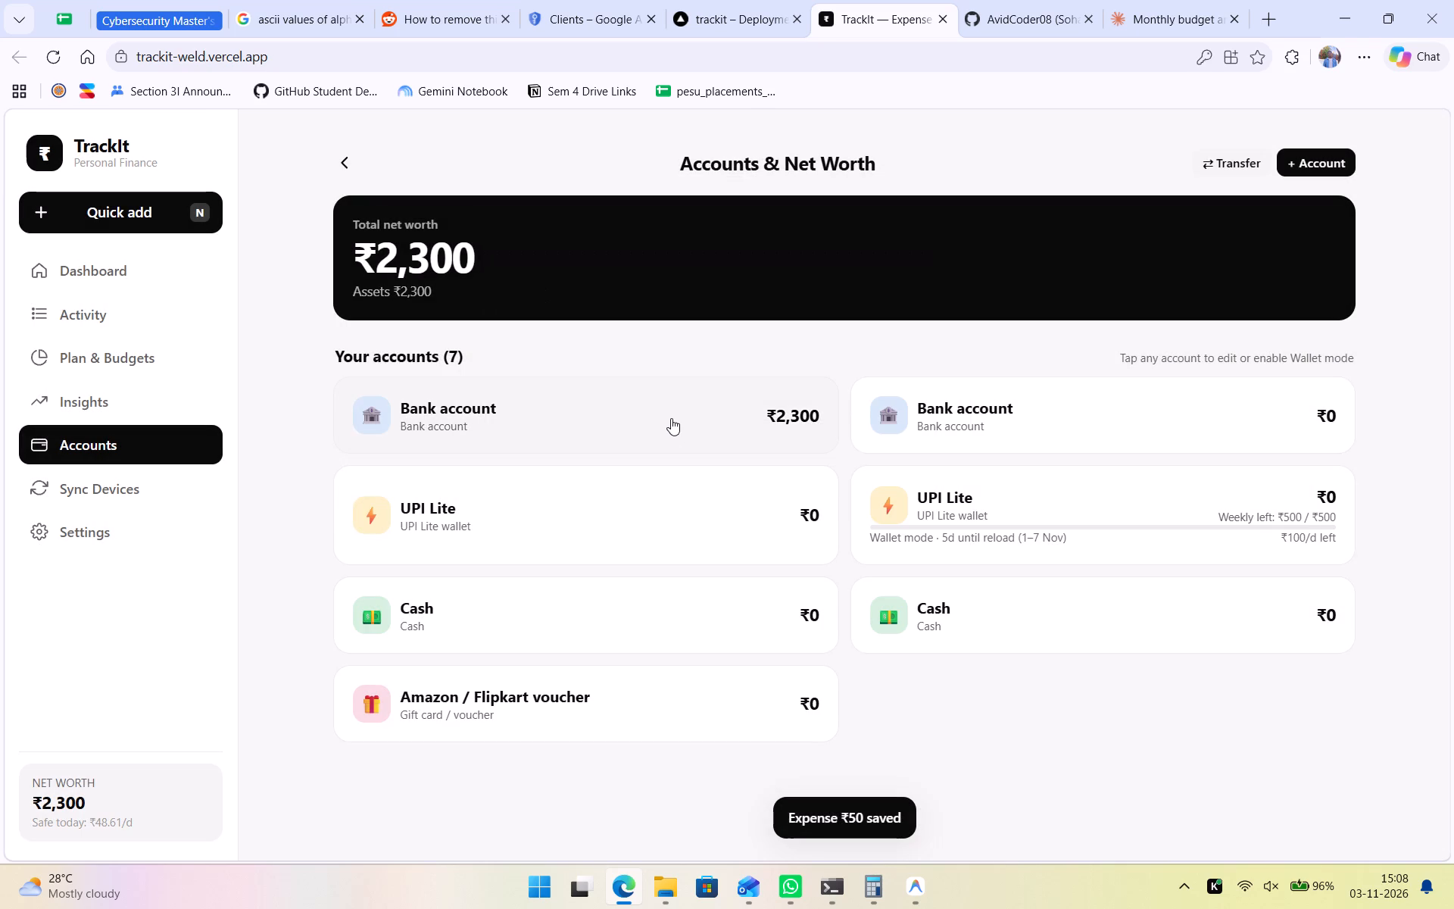
Record a ₹5 Education expense from the bank account noted "Blue book (10 was covered by Suprita because she owed me from last month)" and save it.
{"action": "key", "text": "n"}
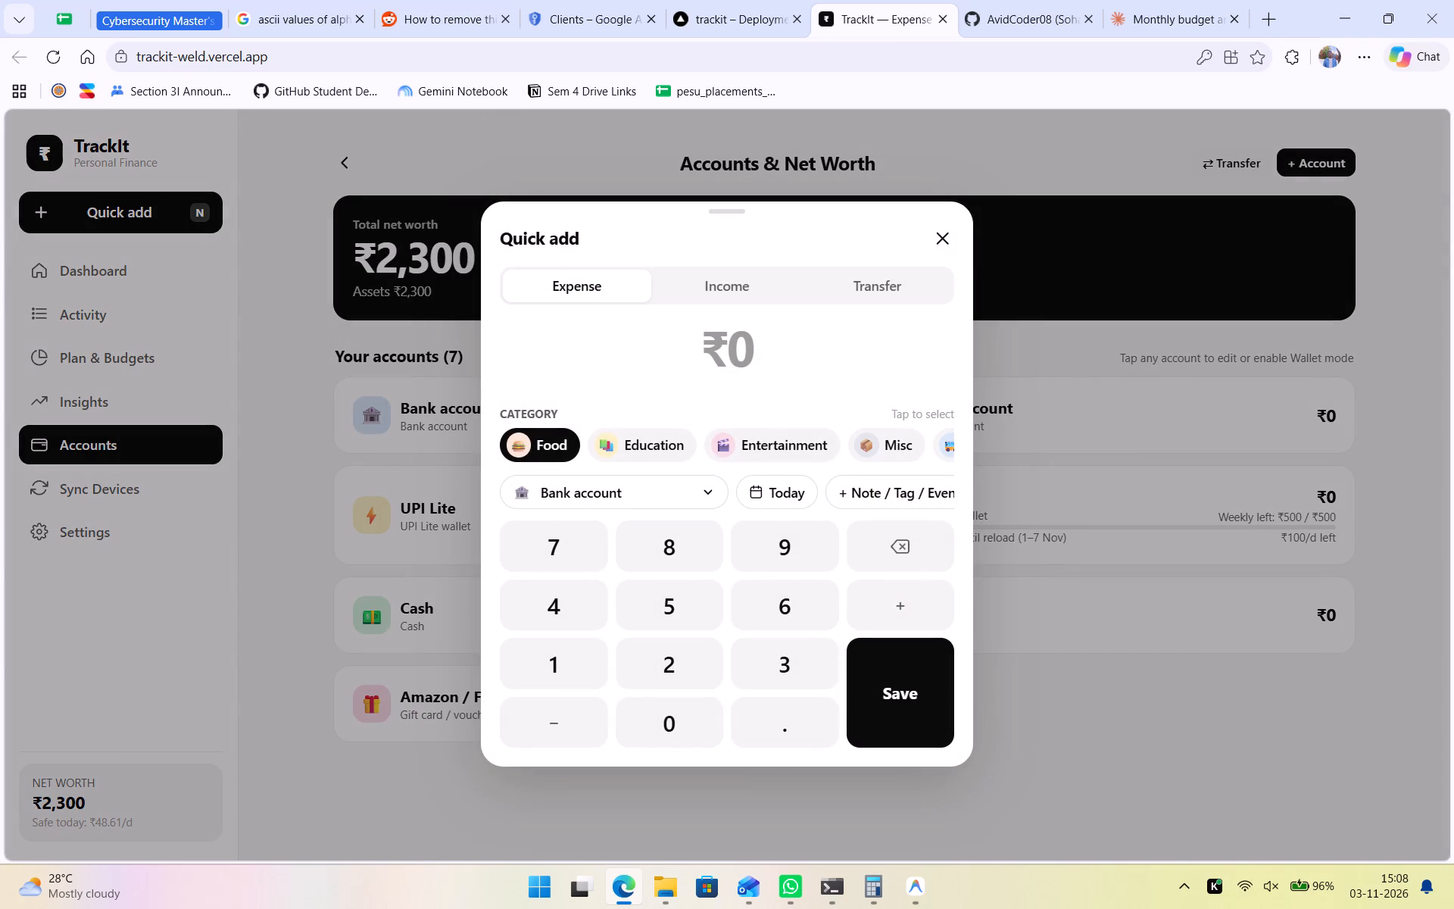
{"action": "key", "text": "5"}
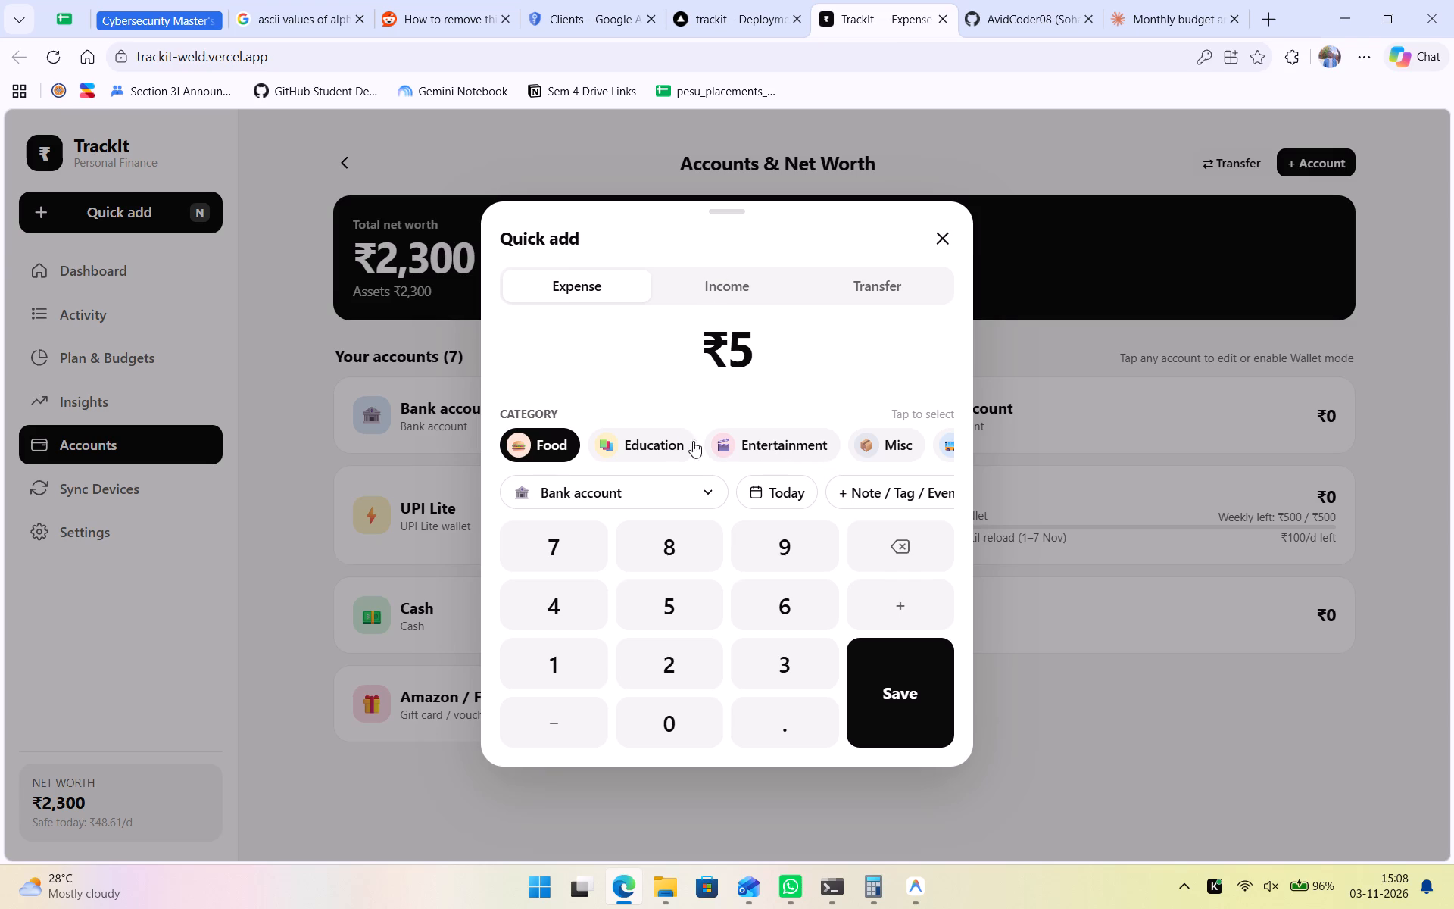
{"action": "left_click", "coordinate": [646, 431]}
{"action": "left_click", "coordinate": [863, 486]}
{"action": "left_click", "coordinate": [591, 554]}
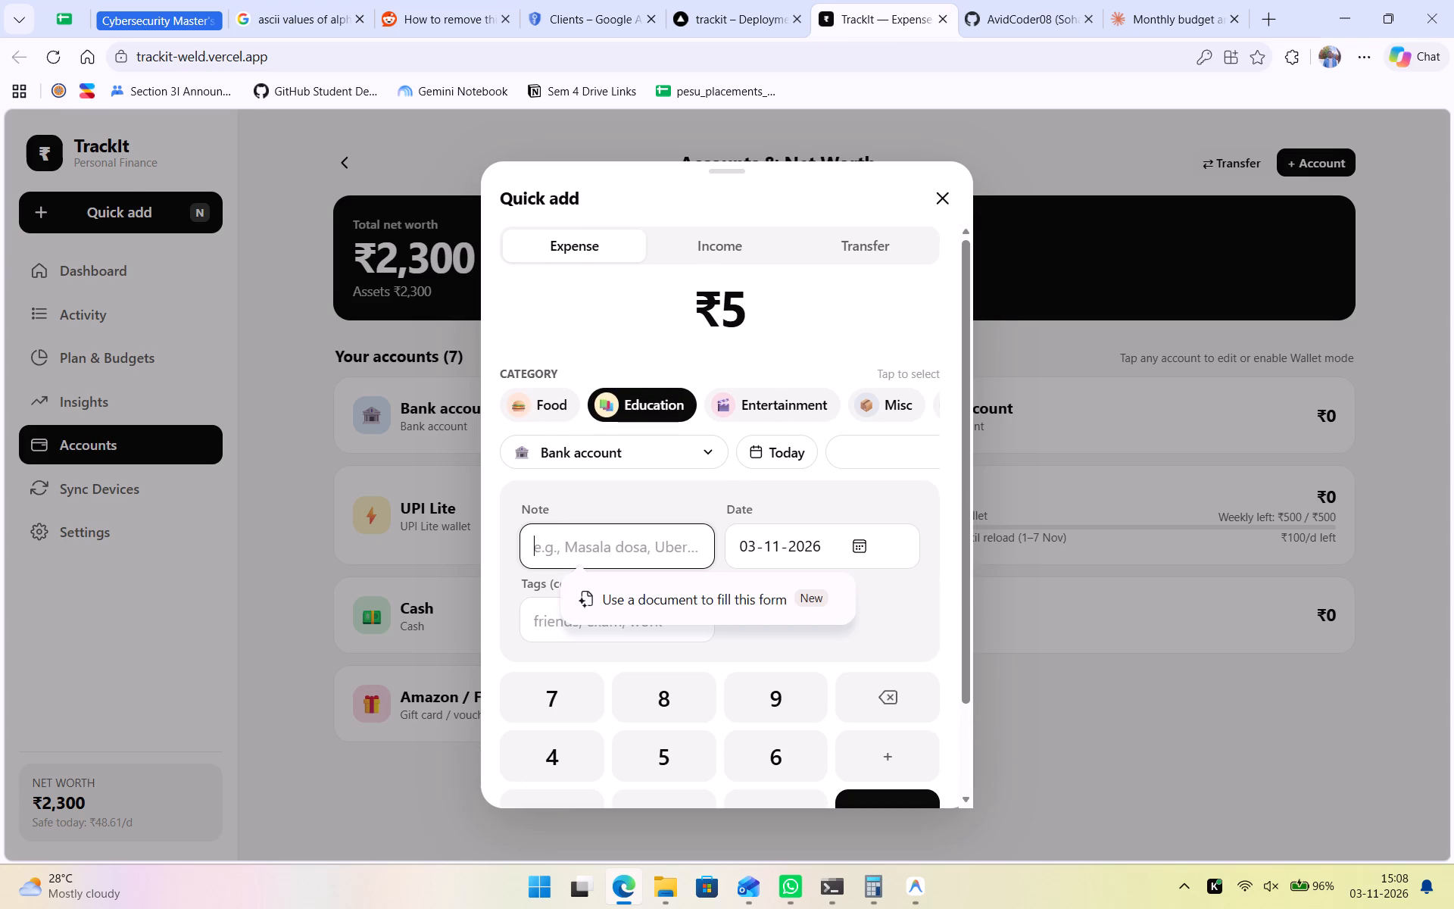
{"action": "type", "text": "Blue book (10 was covered by Suprita because she owed"}
{"action": "key", "text": "space"}
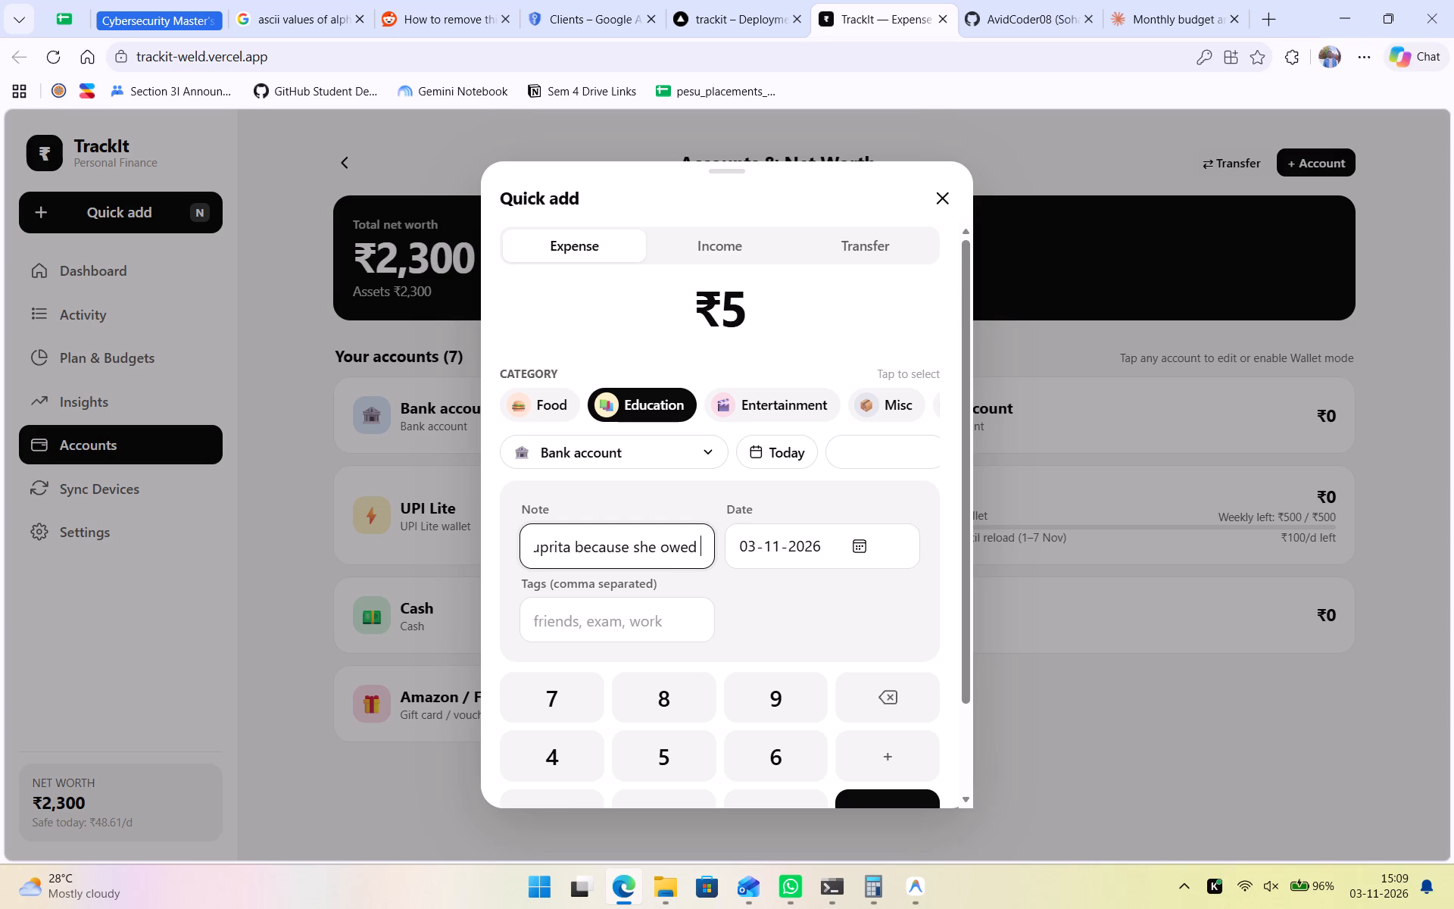
{"action": "type", "text": "me from last month)"}
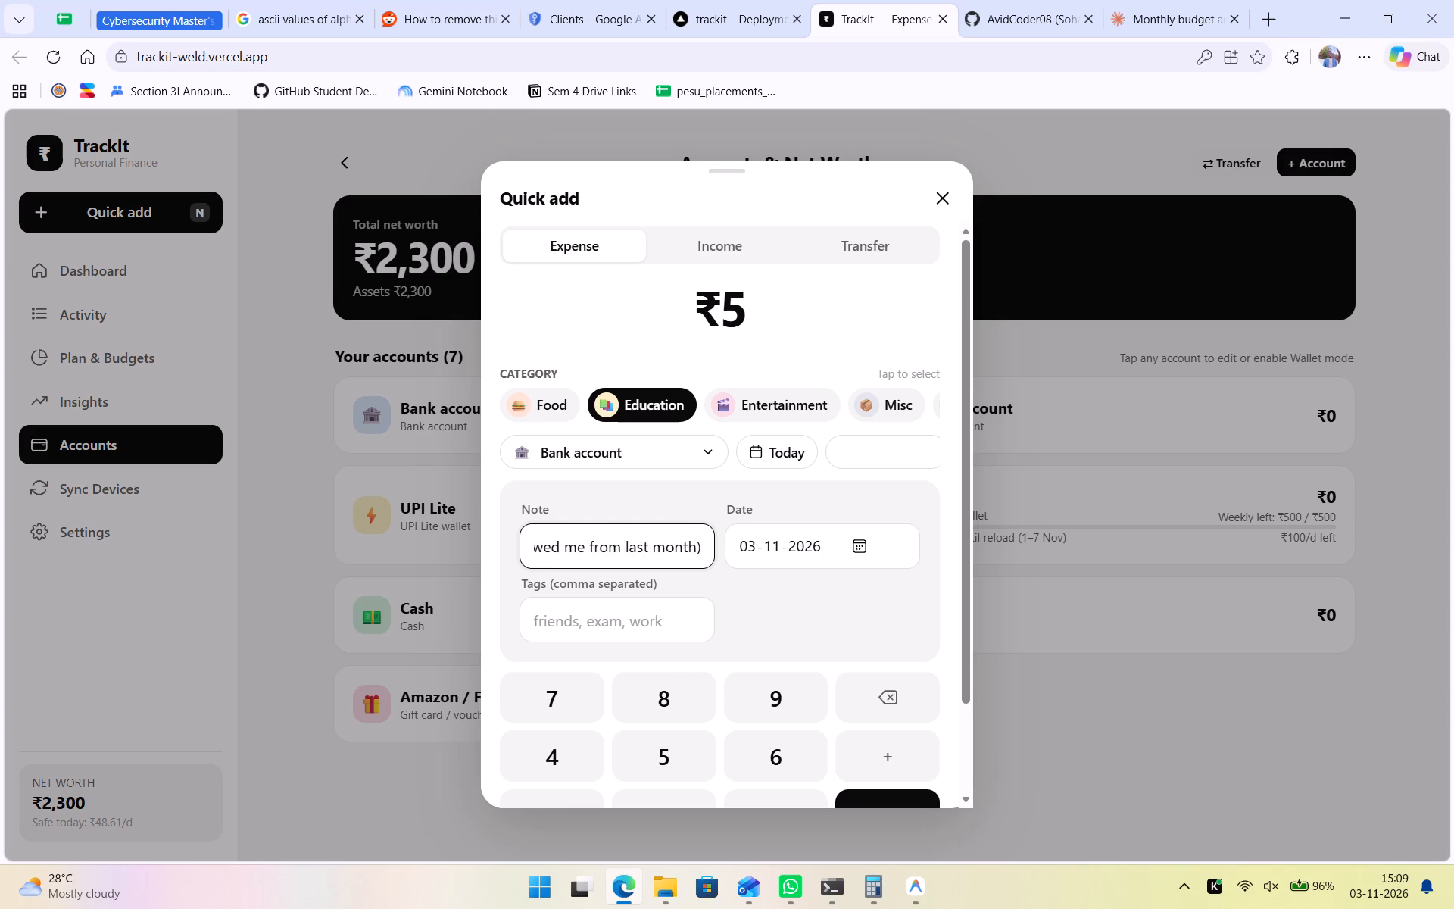
{"action": "scroll", "coordinate": [770, 621], "scroll_direction": "down", "scroll_amount": 3}
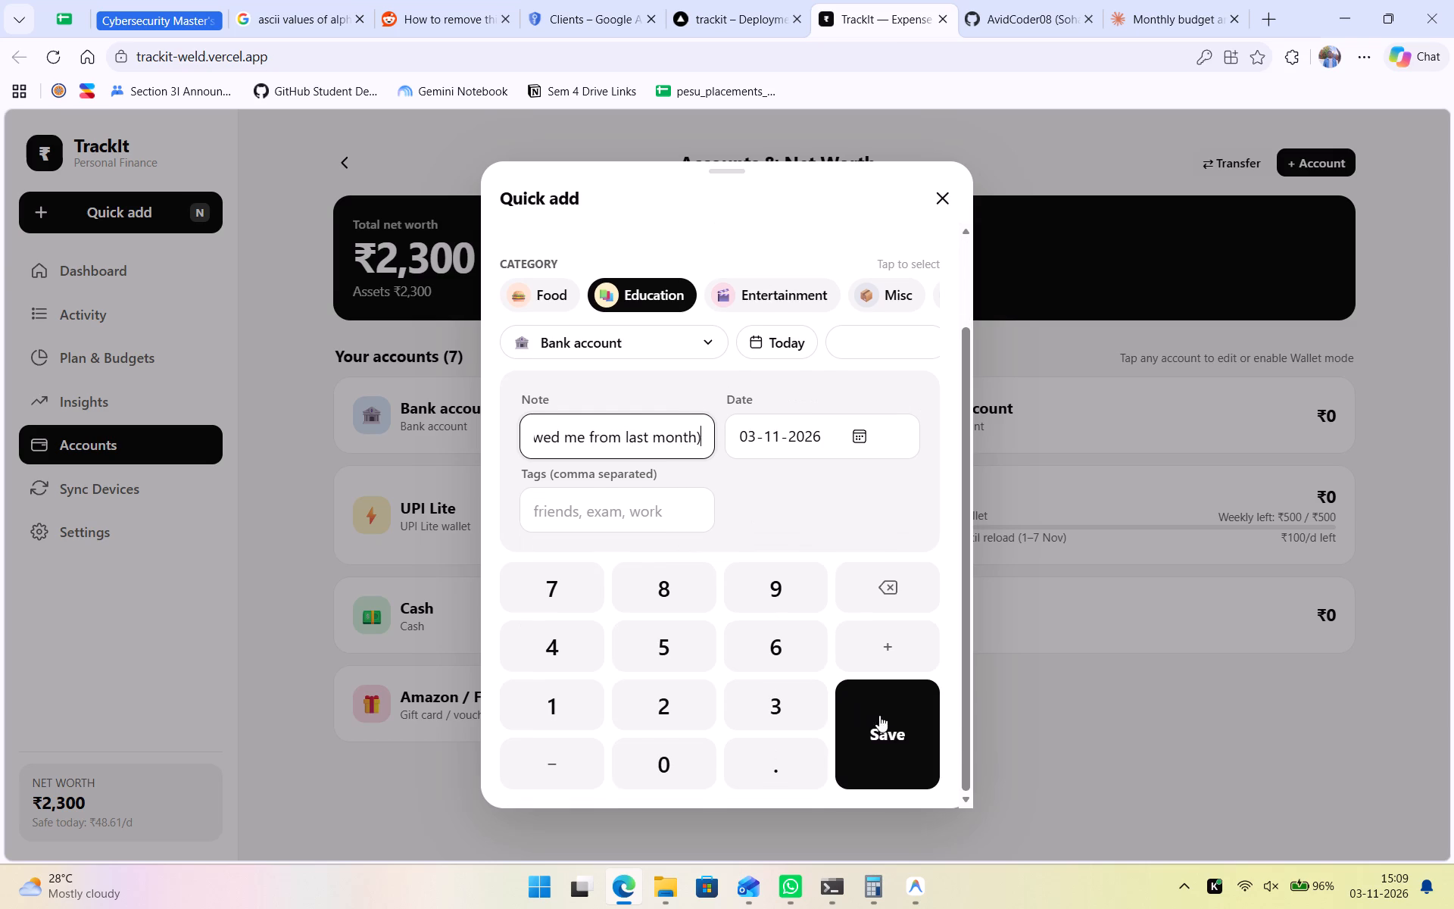
{"action": "left_click", "coordinate": [892, 724]}
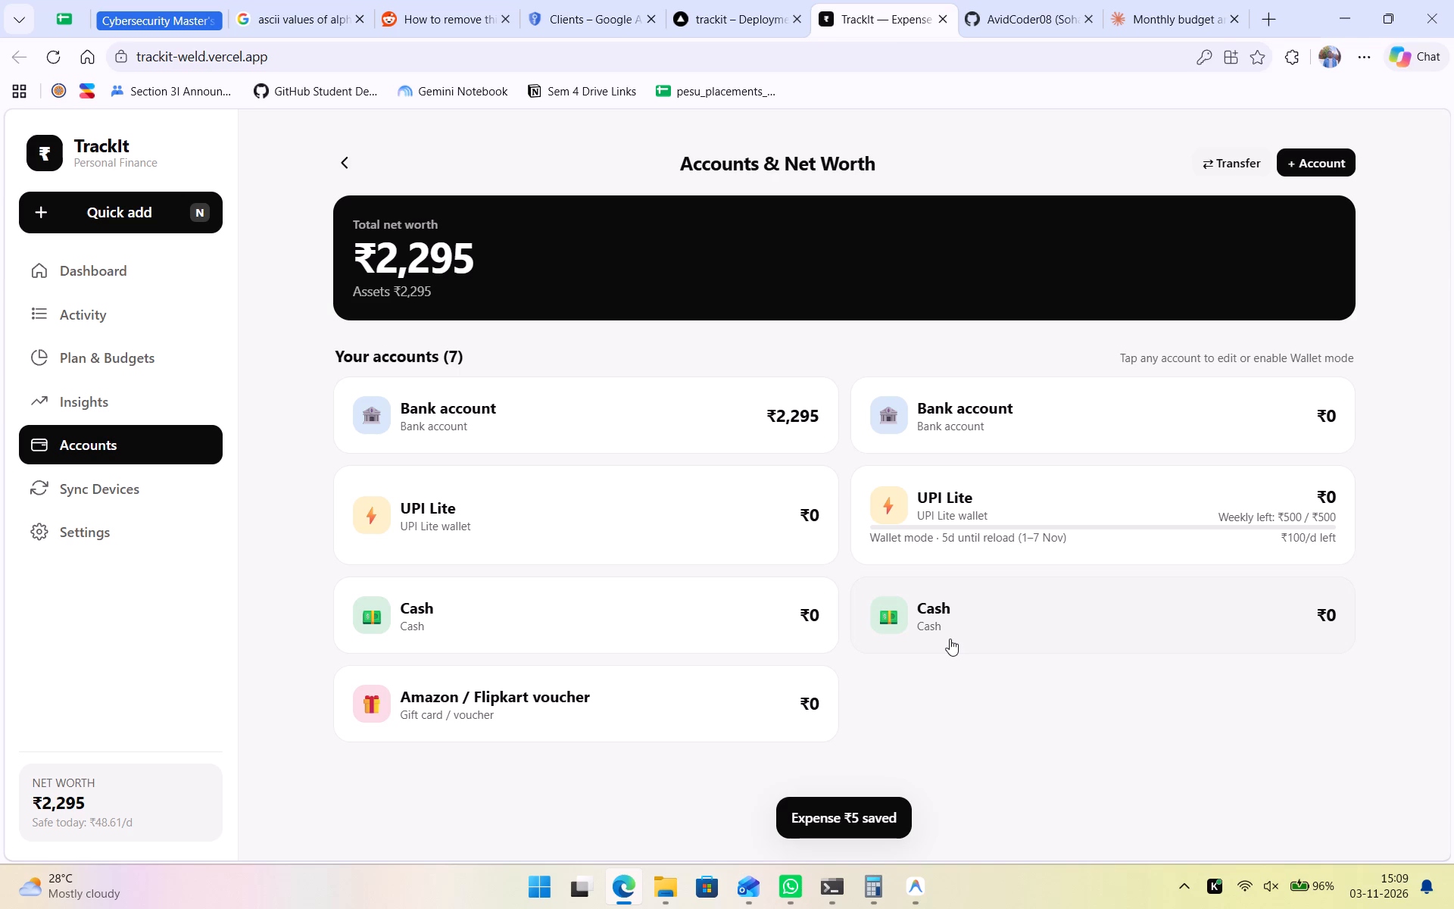
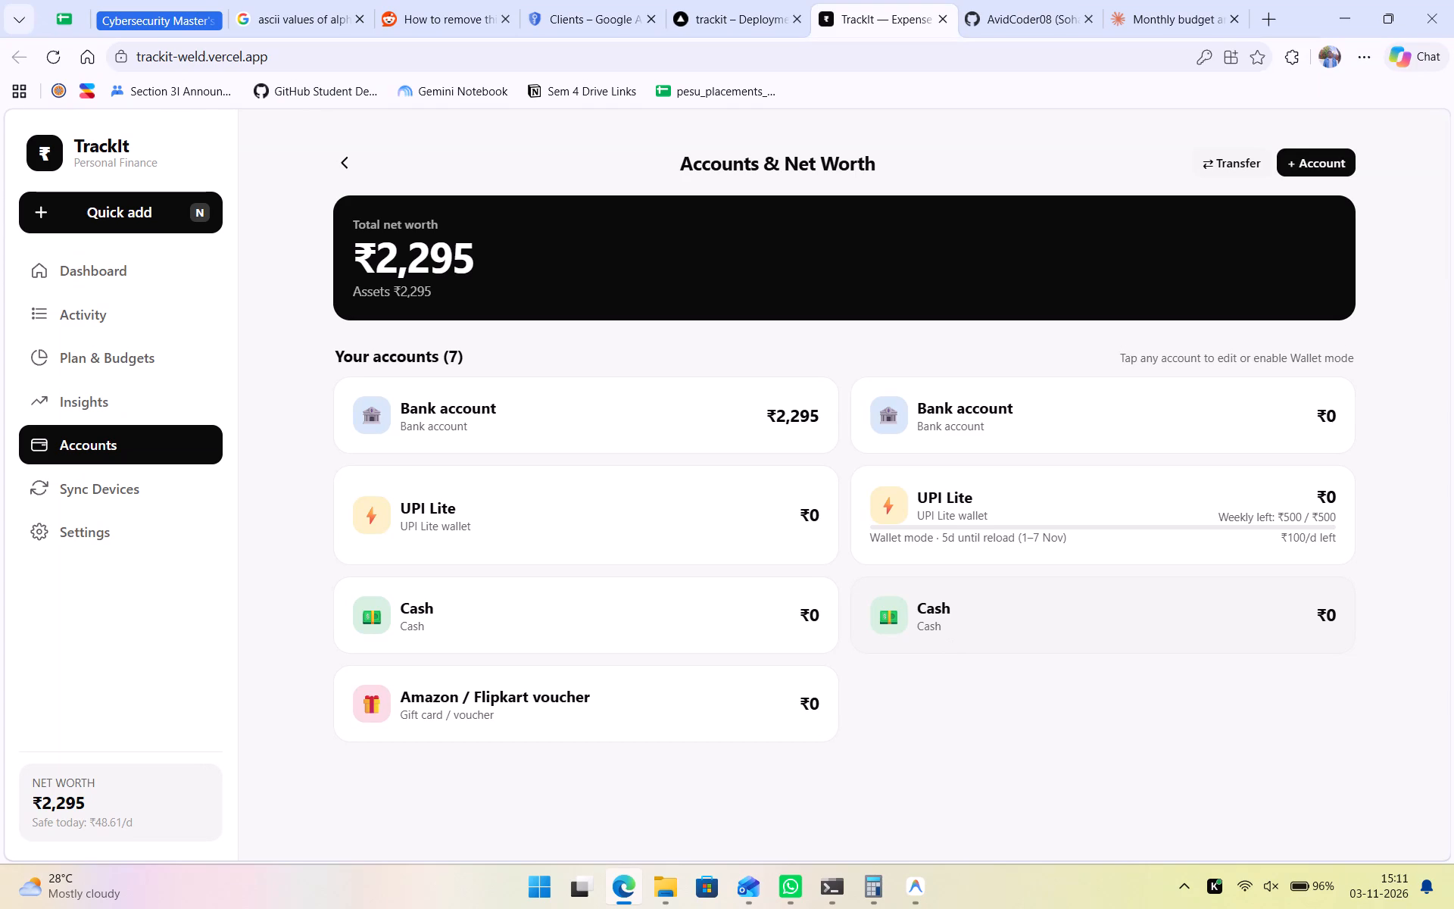
Record a ₹60 Food expense from the bank account noted "Roll (slept off and forgot to eat lunch)", dated 1 November 2026, and save it.
{"action": "key", "text": "n"}
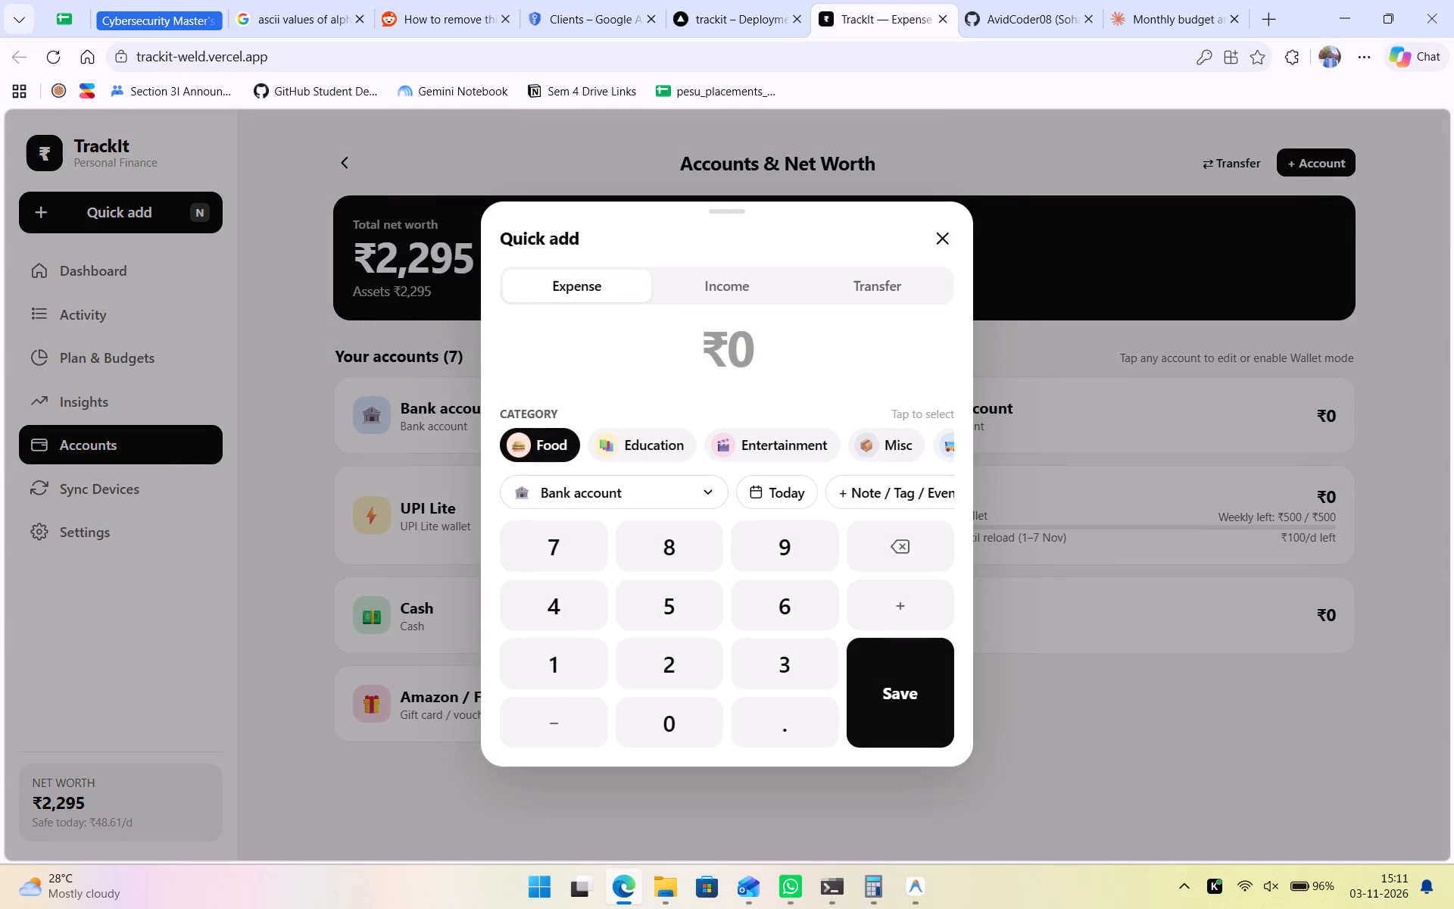
{"action": "type", "text": "60"}
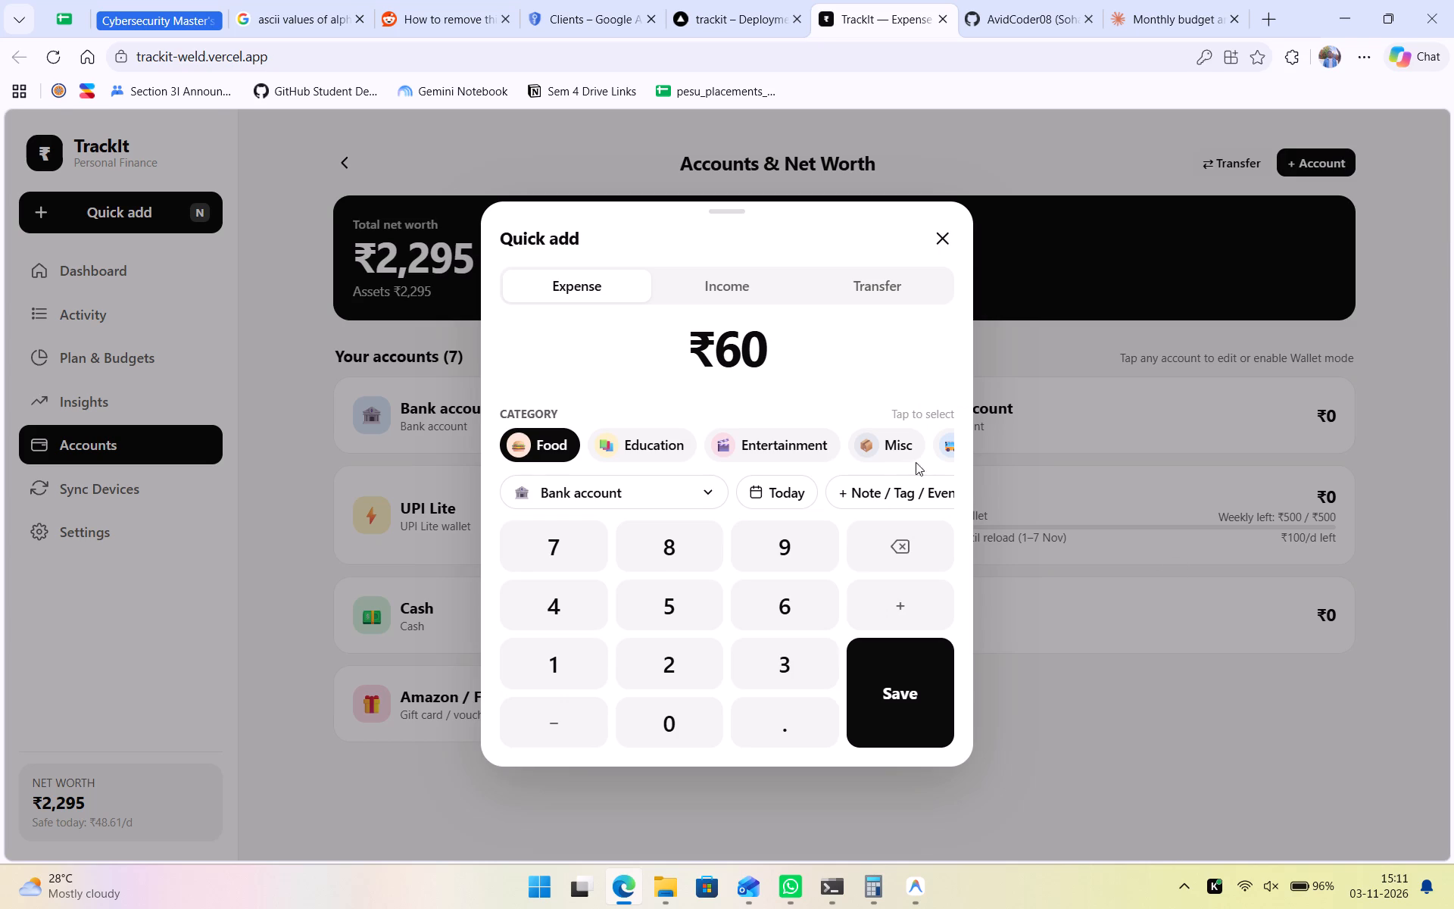
{"action": "left_click", "coordinate": [788, 491]}
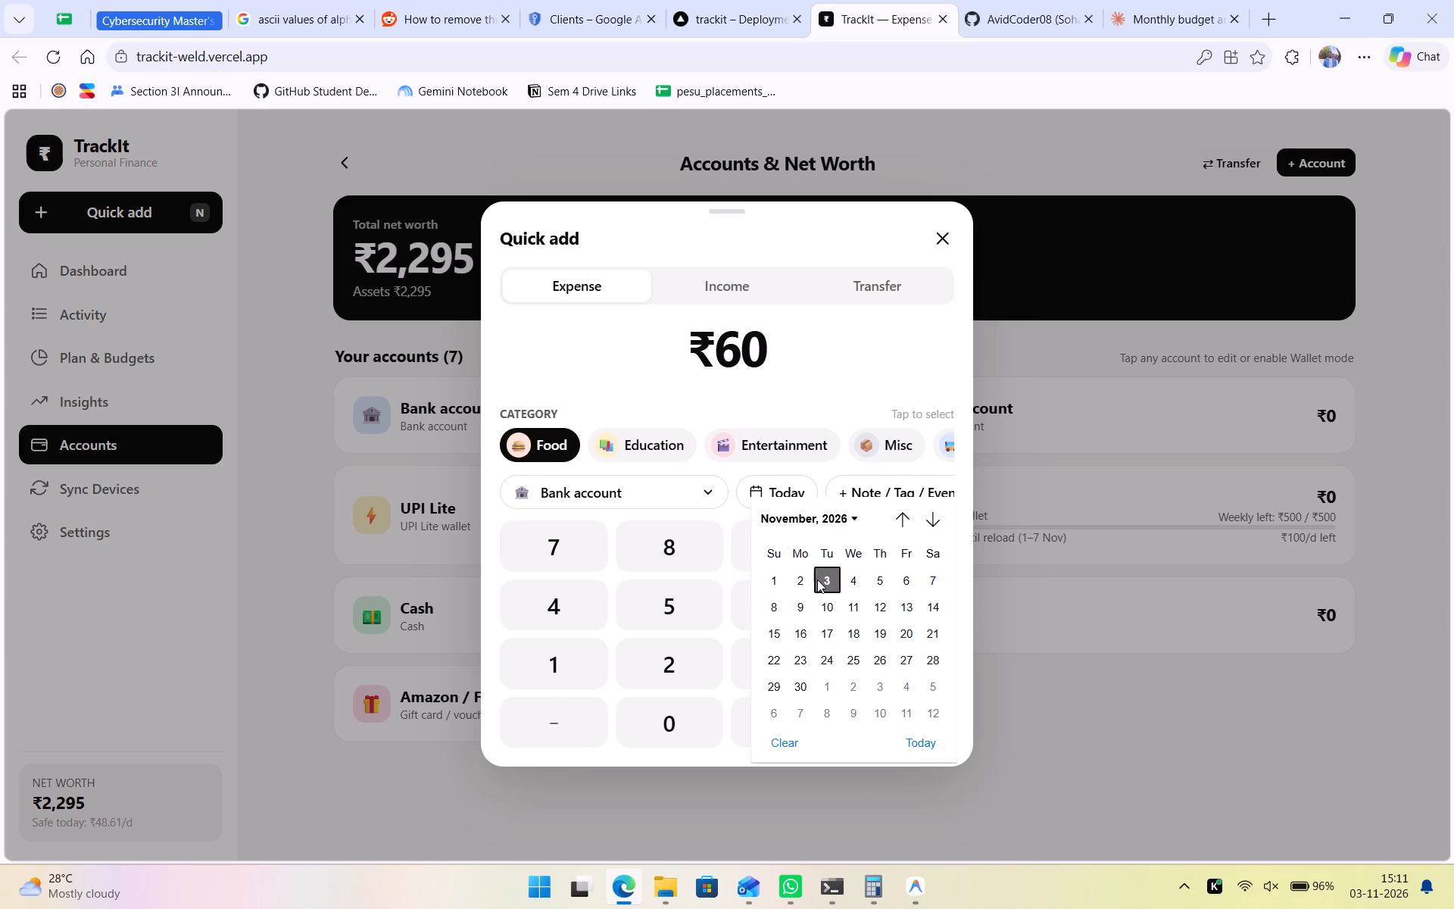
{"action": "left_click", "coordinate": [774, 581]}
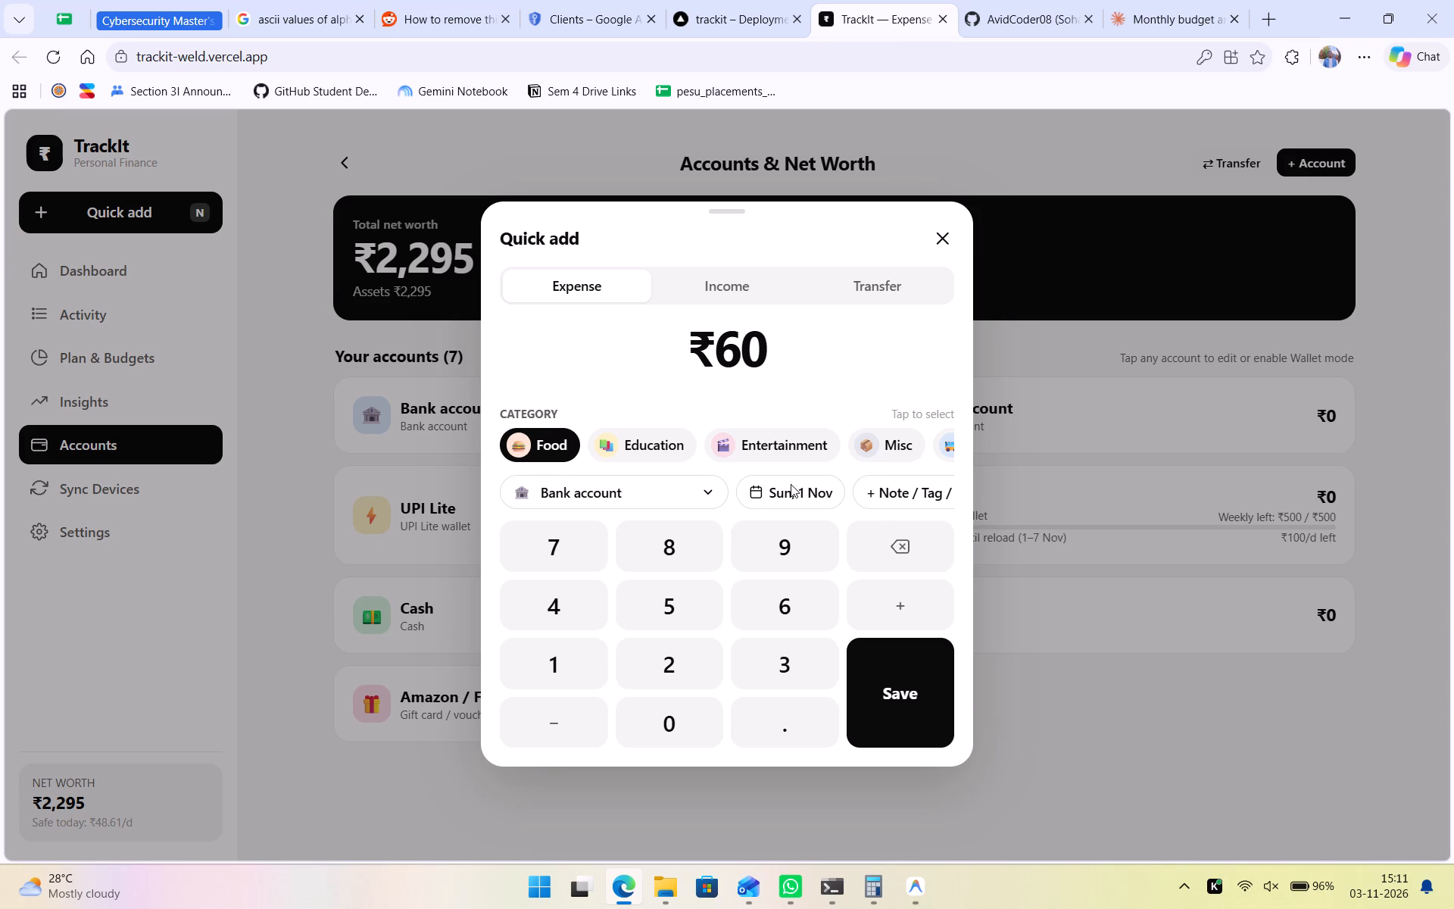
{"action": "scroll", "coordinate": [770, 446], "scroll_direction": "left", "scroll_amount": 4}
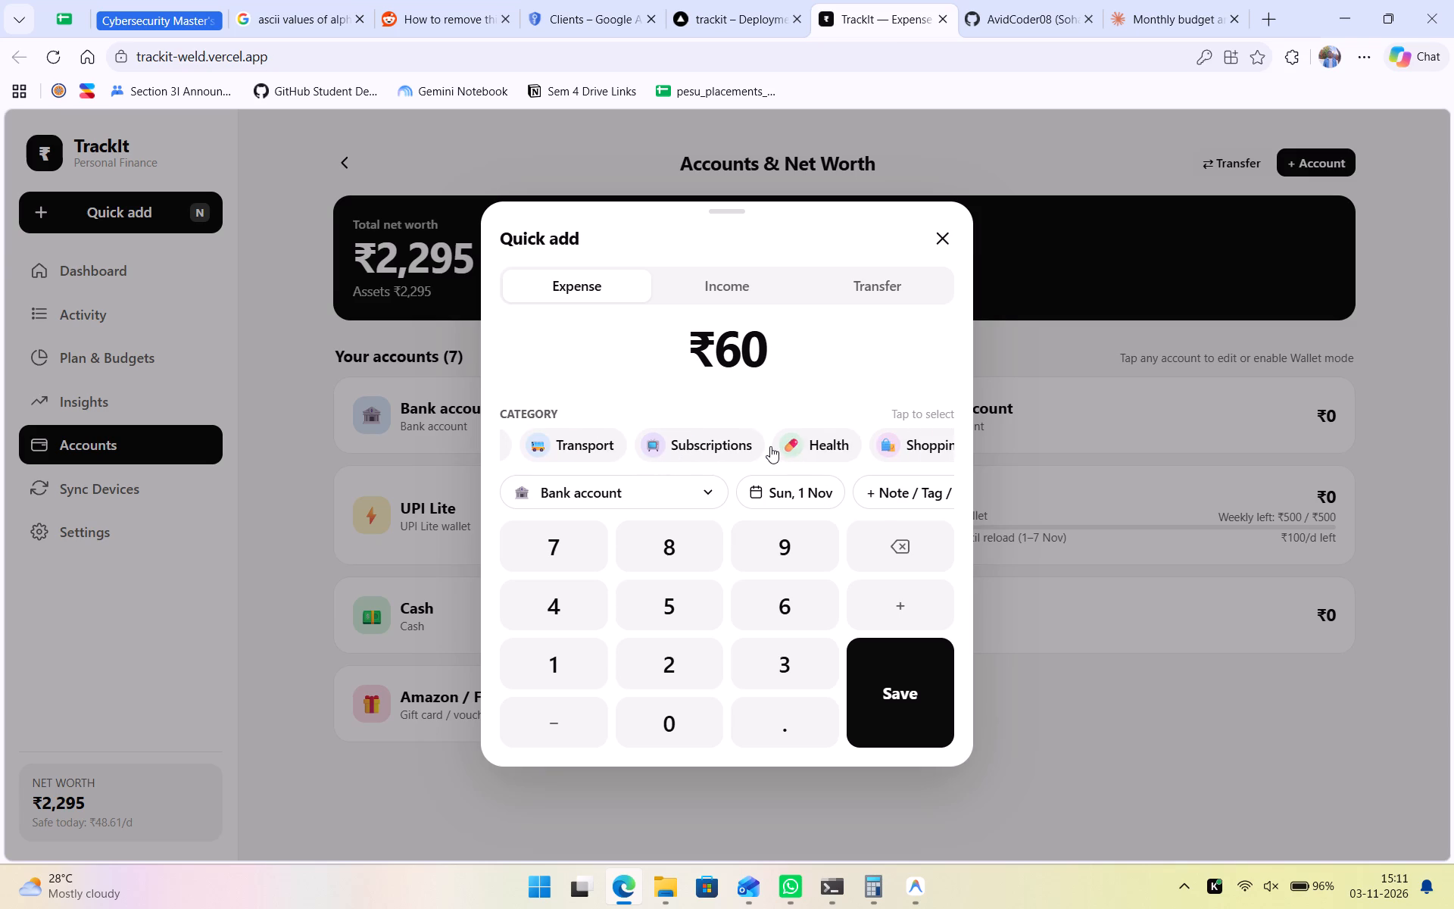
{"action": "scroll", "coordinate": [770, 446], "scroll_direction": "right", "scroll_amount": 2}
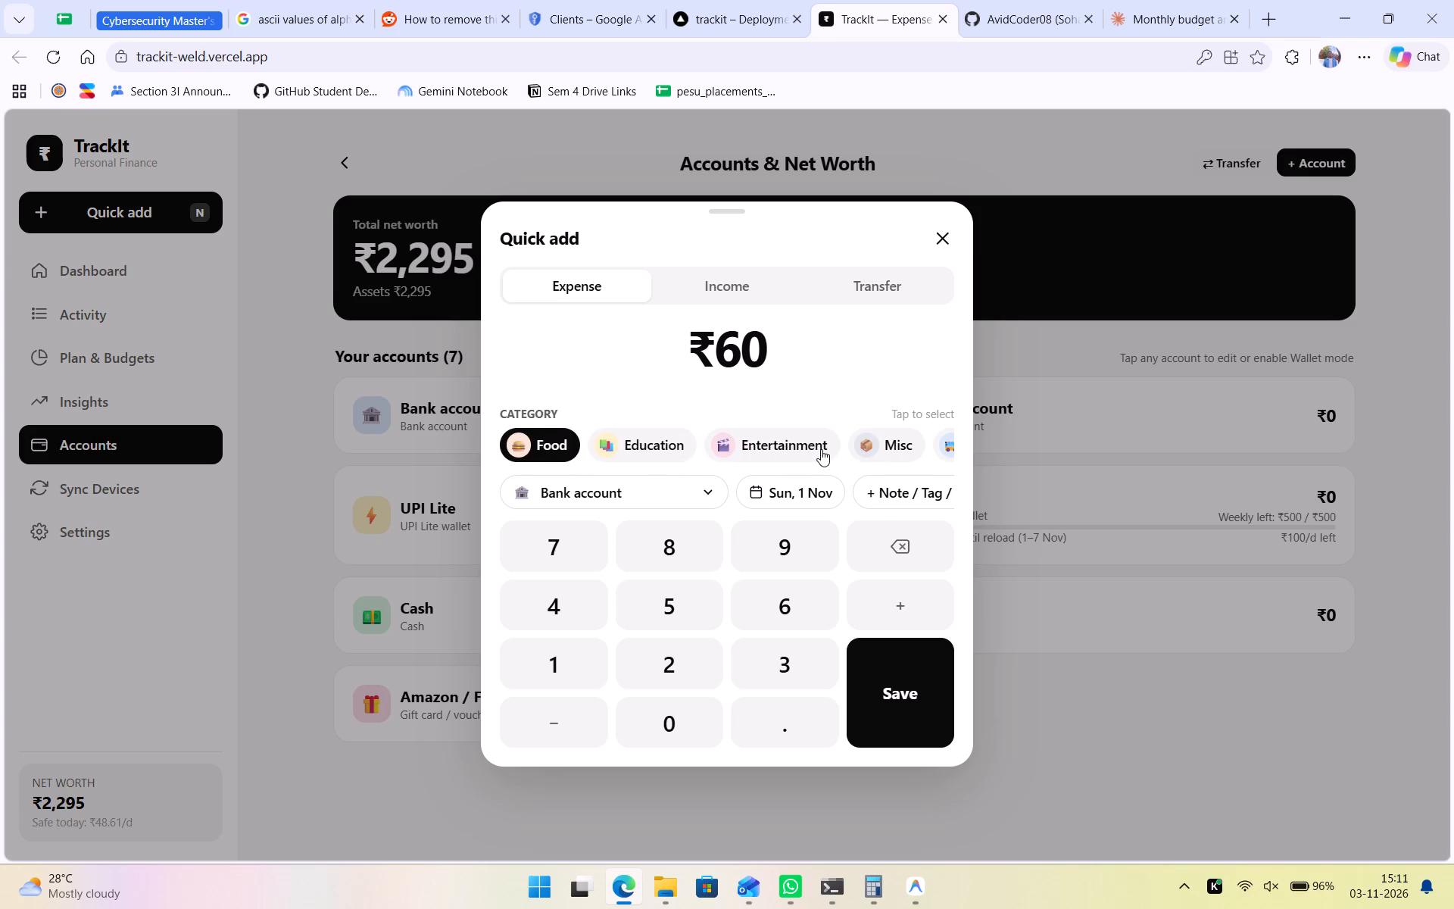
{"action": "scroll", "coordinate": [821, 449], "scroll_direction": "left", "scroll_amount": 3}
{"action": "left_click", "coordinate": [894, 442]}
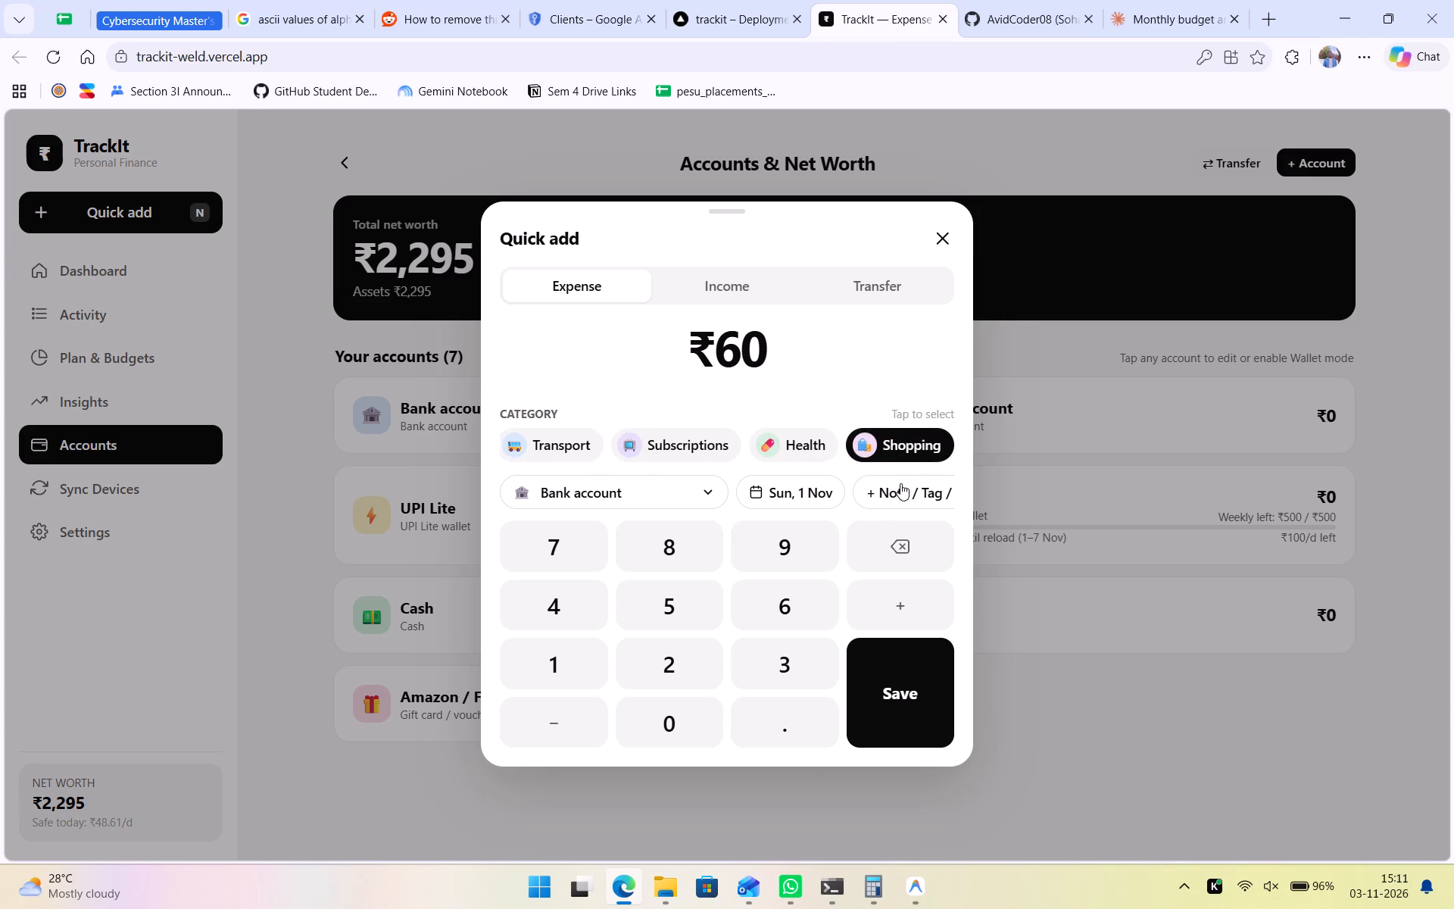
{"action": "left_click", "coordinate": [900, 489]}
{"action": "left_click", "coordinate": [668, 542]}
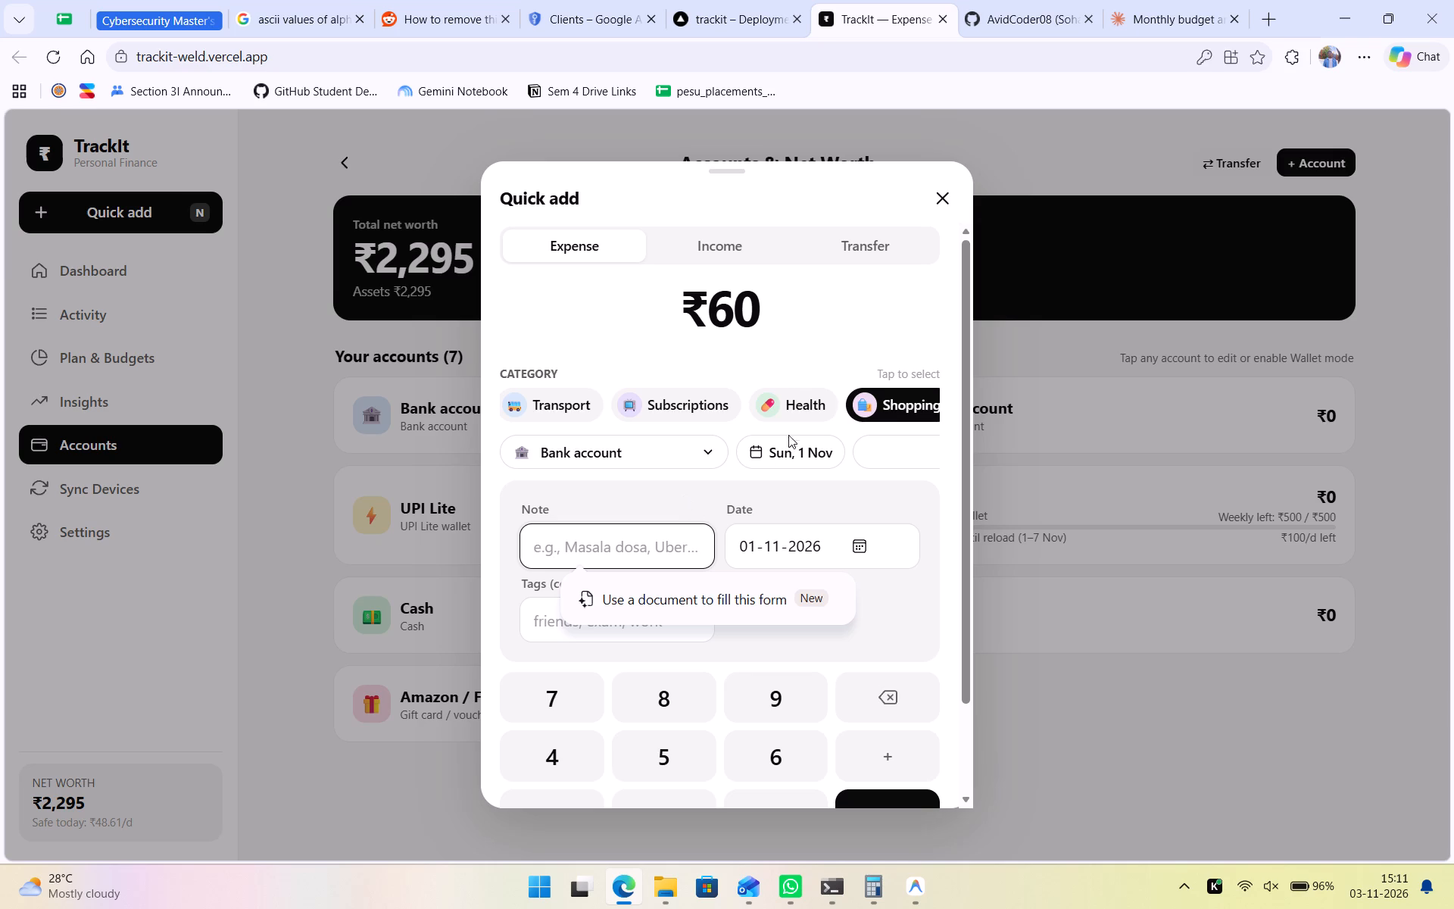
{"action": "scroll", "coordinate": [622, 410], "scroll_direction": "right", "scroll_amount": 7}
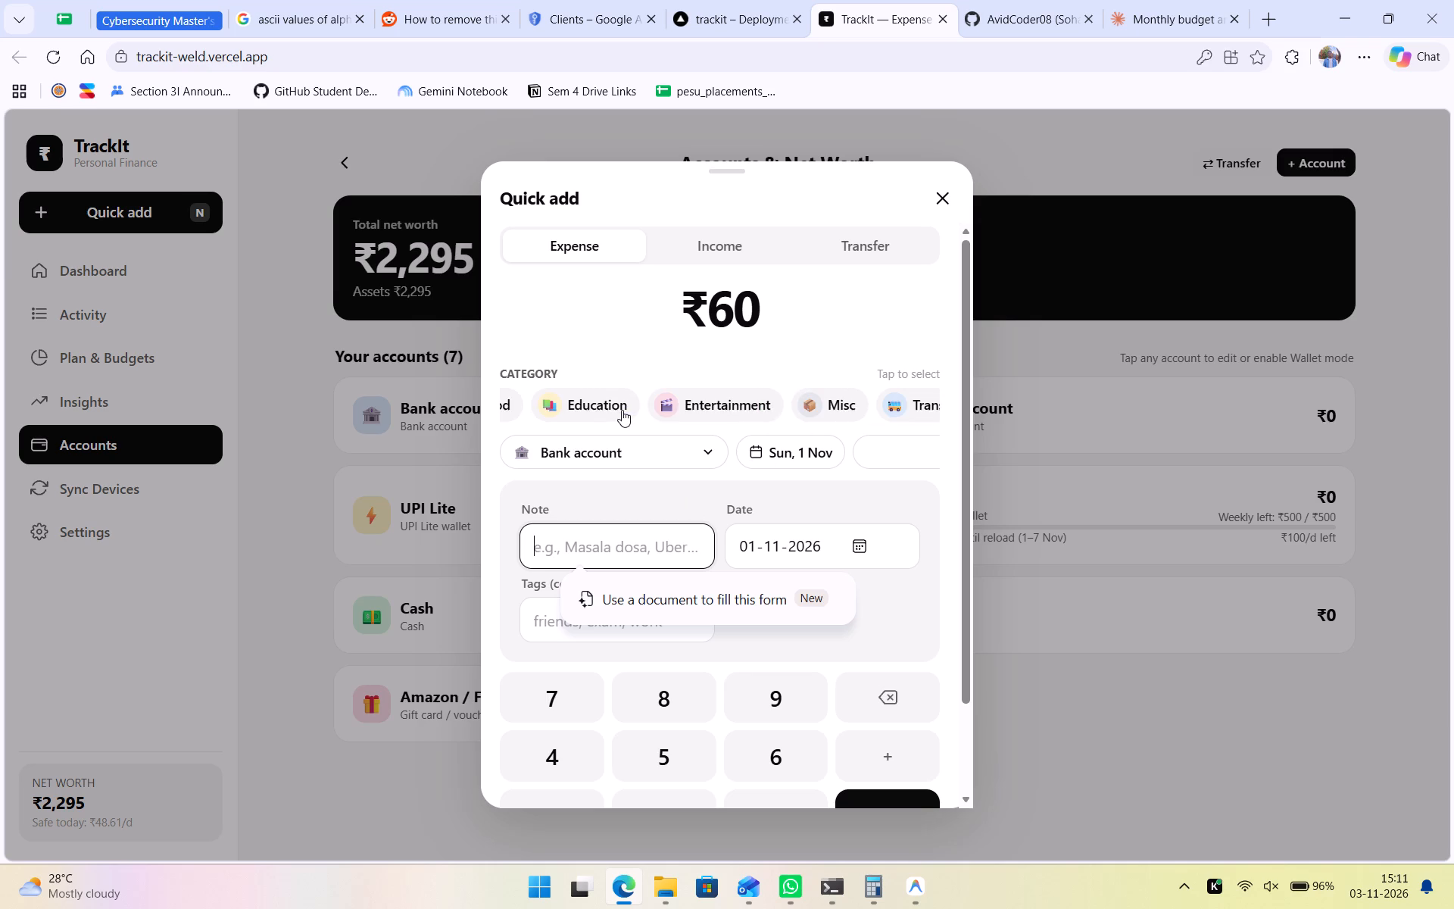
{"action": "left_click", "coordinate": [560, 406]}
{"action": "left_click", "coordinate": [637, 546]}
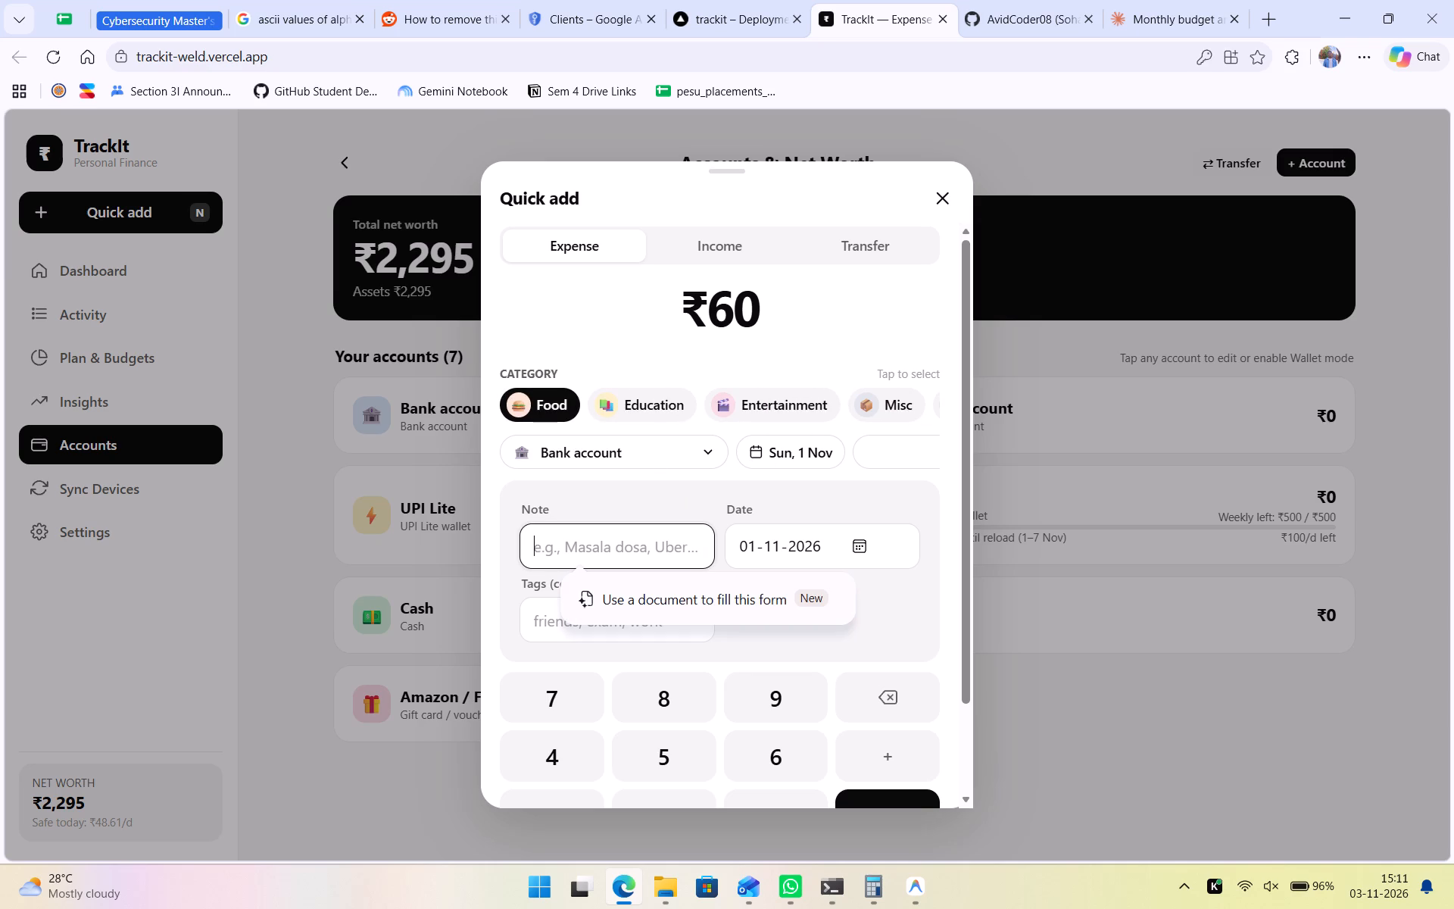
{"action": "type", "text": "Roll"}
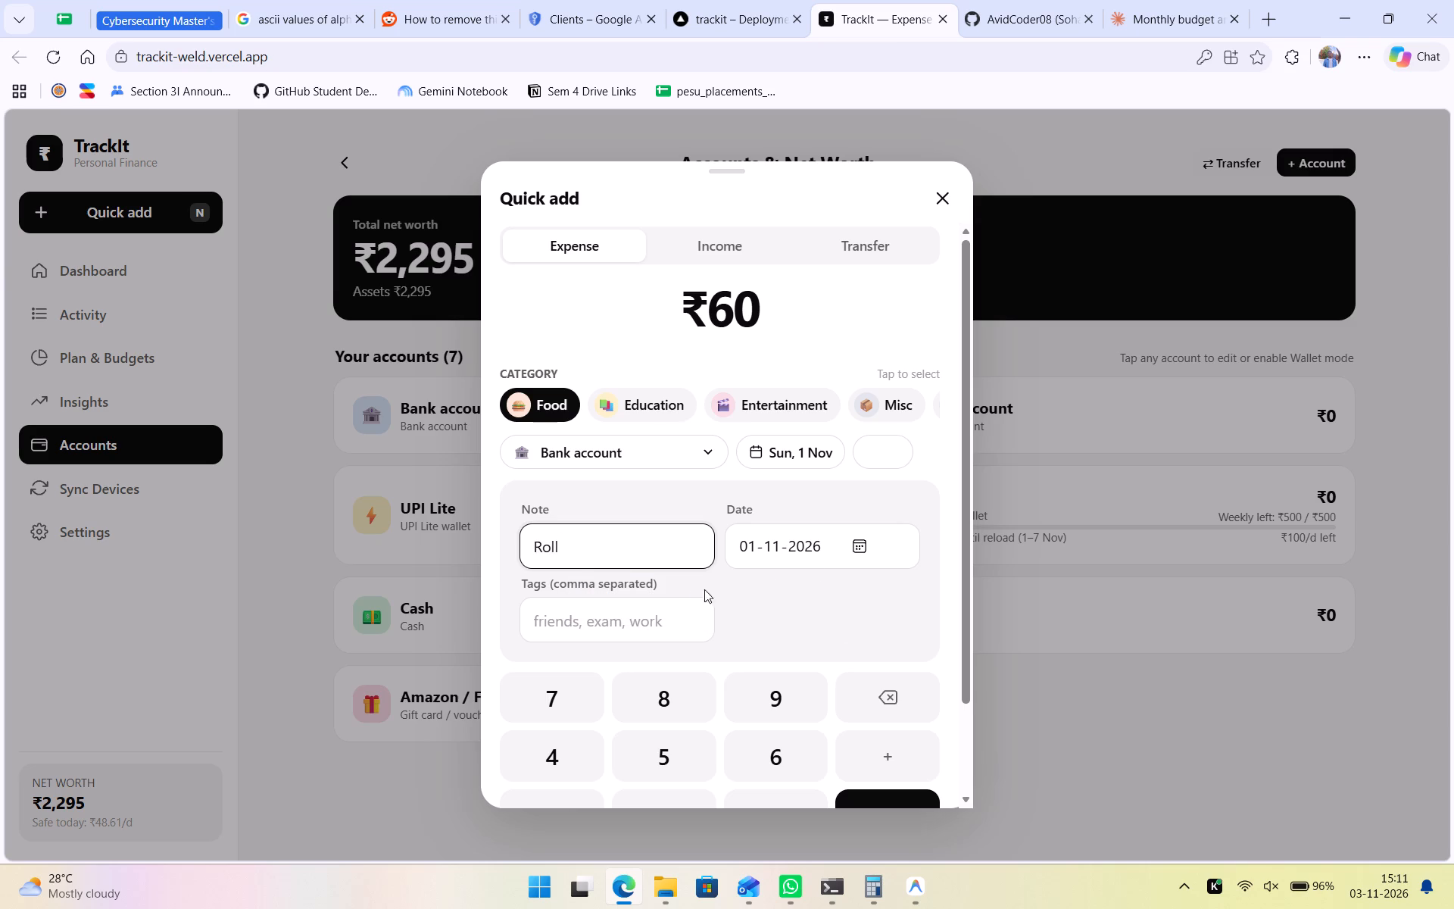
{"action": "key", "text": "space"}
{"action": "type", "text": "(sk"}
{"action": "key", "text": "BackSpace"}
{"action": "type", "text": "lept off and forgot to eat lunch)"}
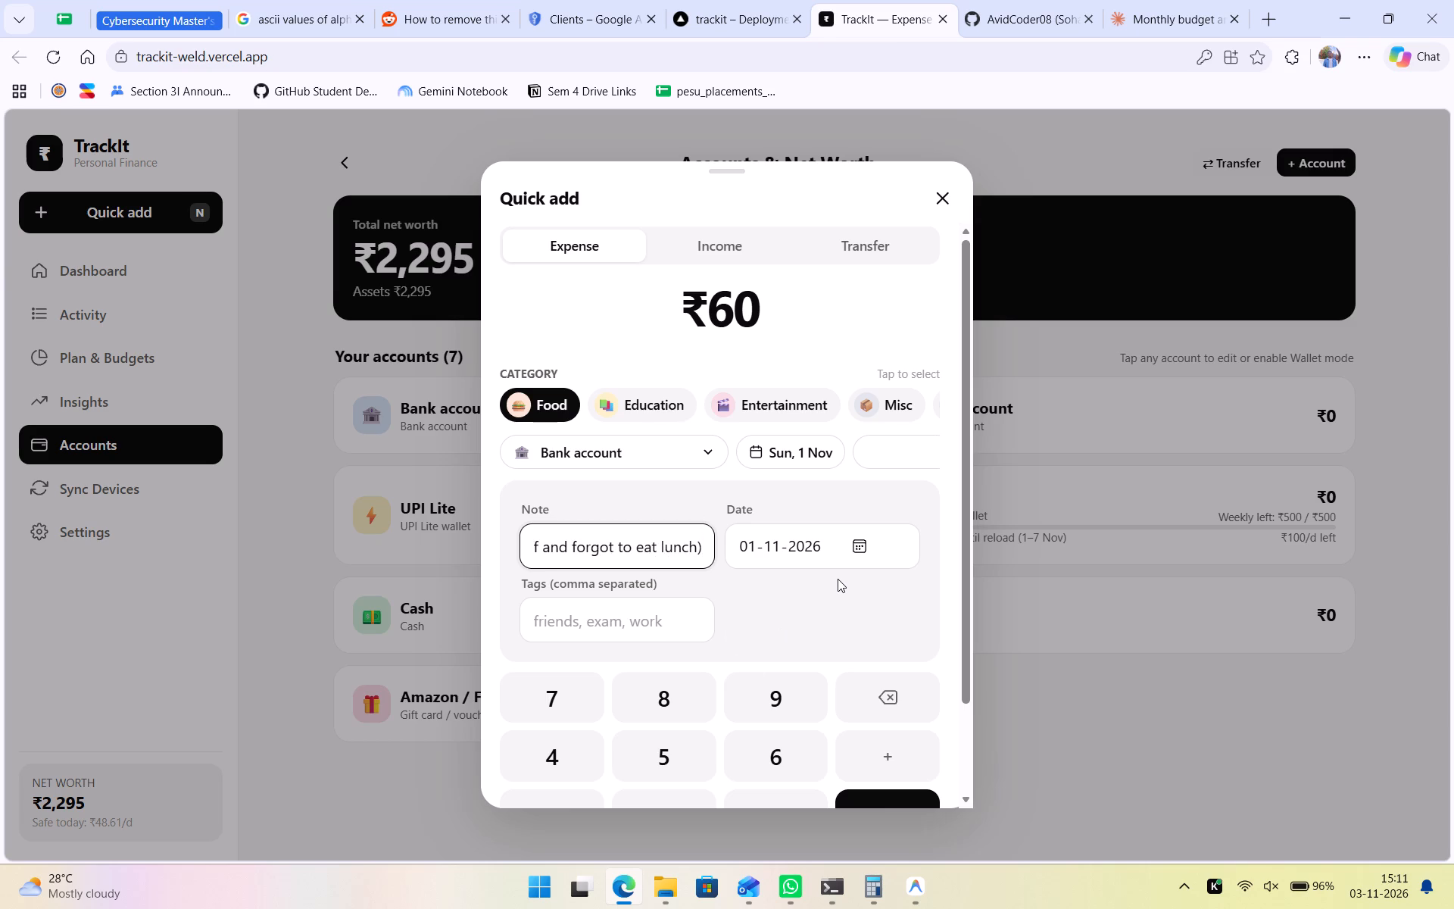
{"action": "scroll", "coordinate": [838, 579], "scroll_direction": "down", "scroll_amount": 2}
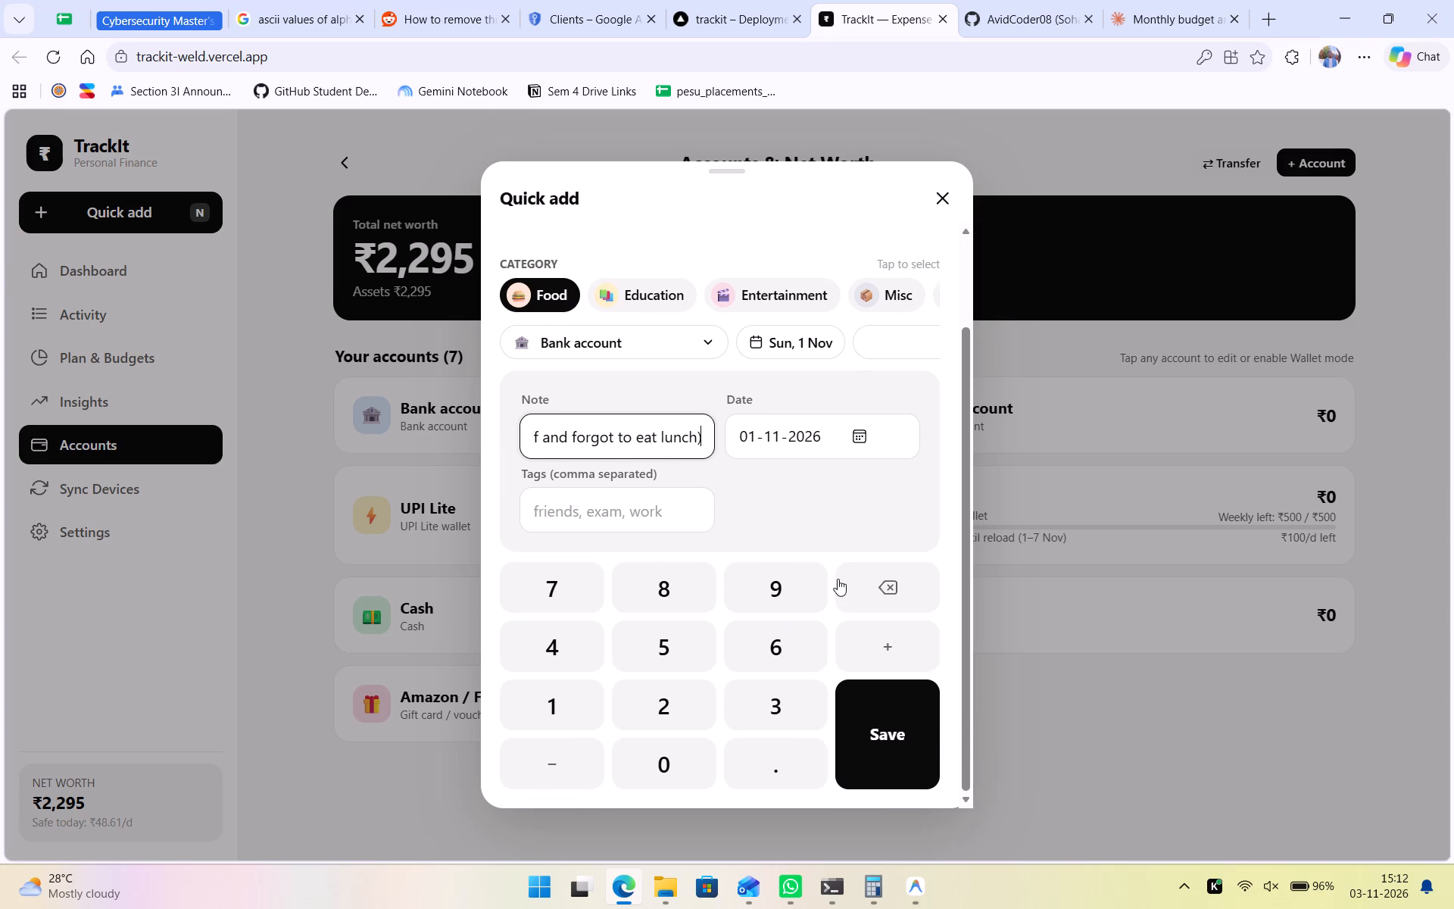
{"action": "left_click", "coordinate": [875, 736]}
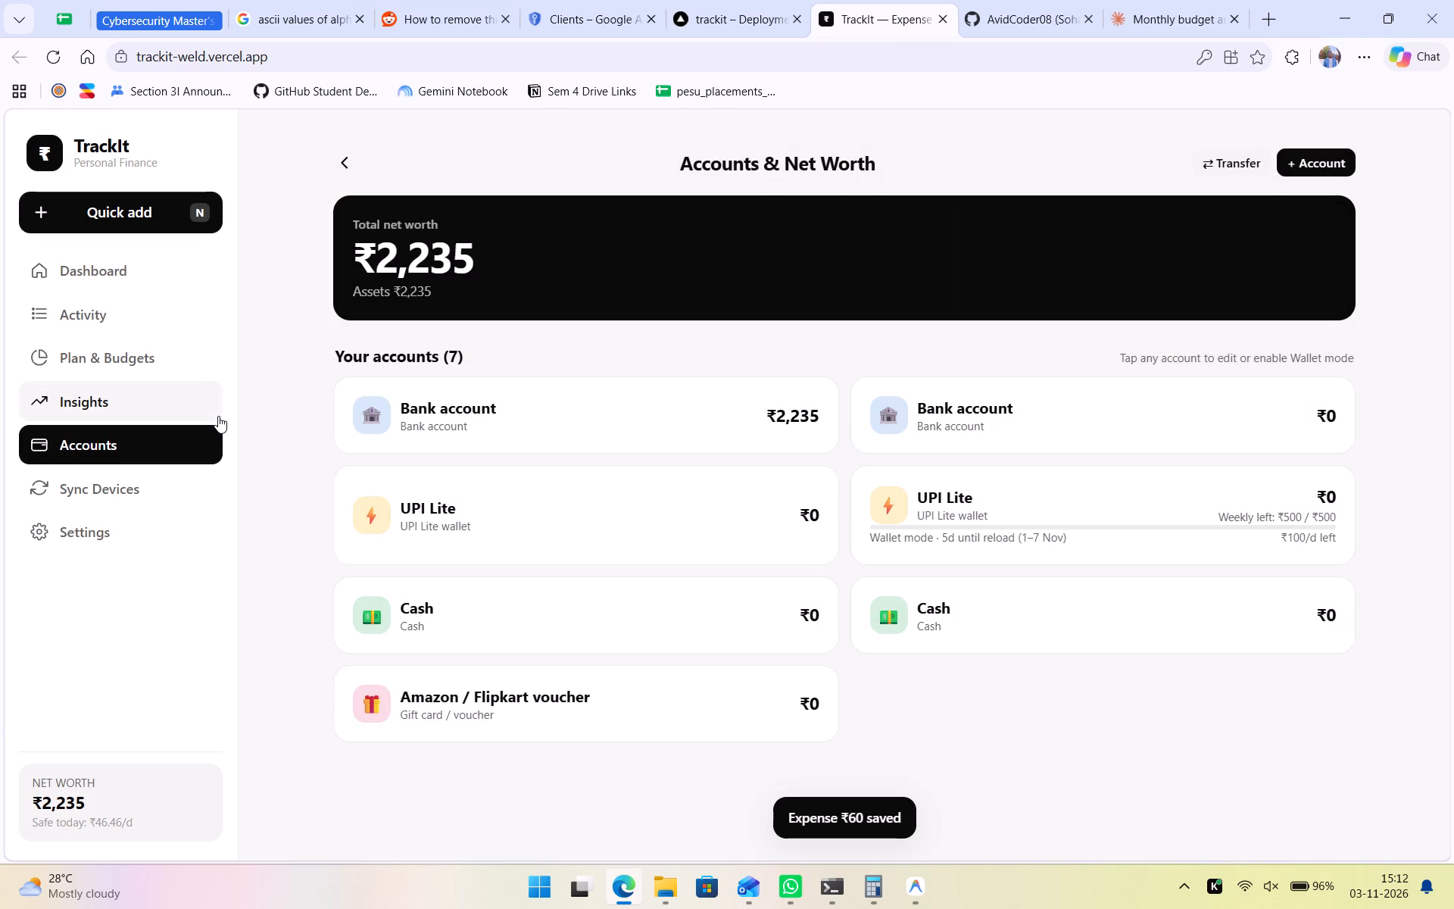
Review the recorded transactions in the activity history, first for this month and then for all time.
{"action": "left_click", "coordinate": [61, 314]}
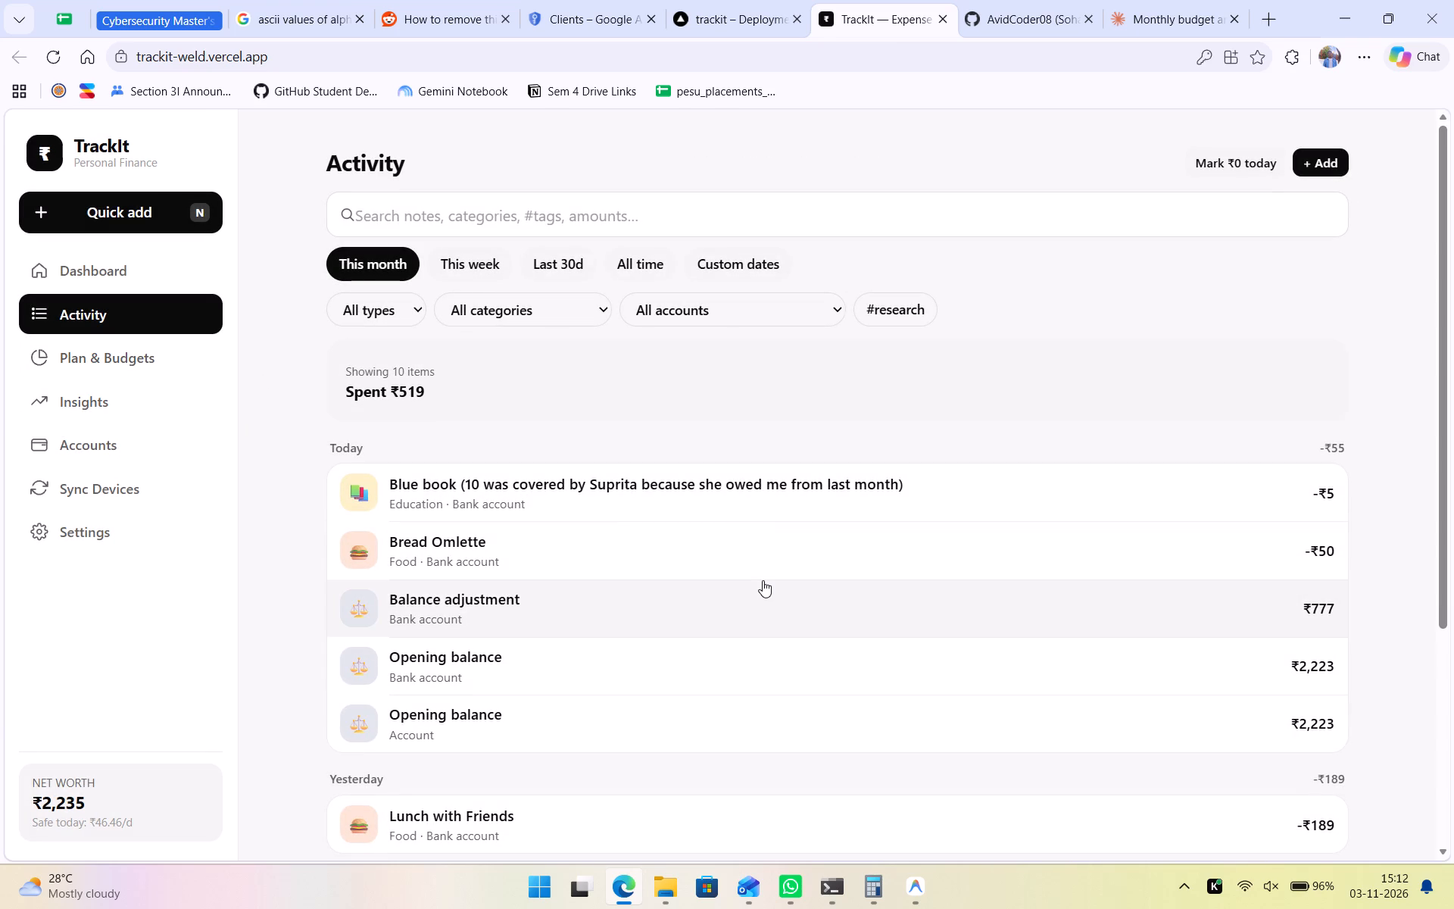
{"action": "scroll", "coordinate": [763, 580], "scroll_direction": "down", "scroll_amount": 3}
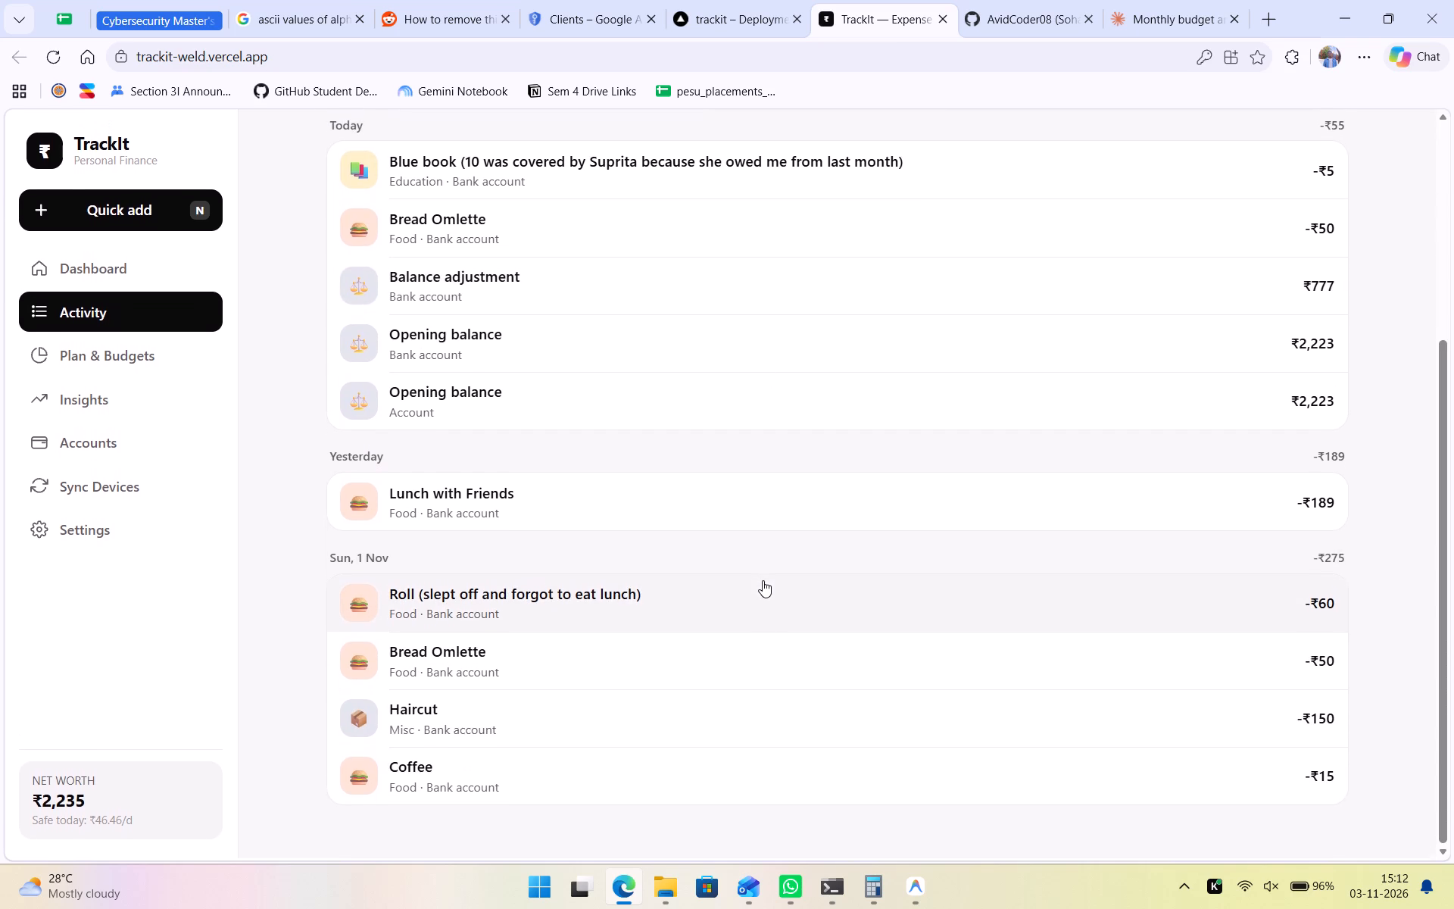
{"action": "scroll", "coordinate": [763, 580], "scroll_direction": "up", "scroll_amount": 3}
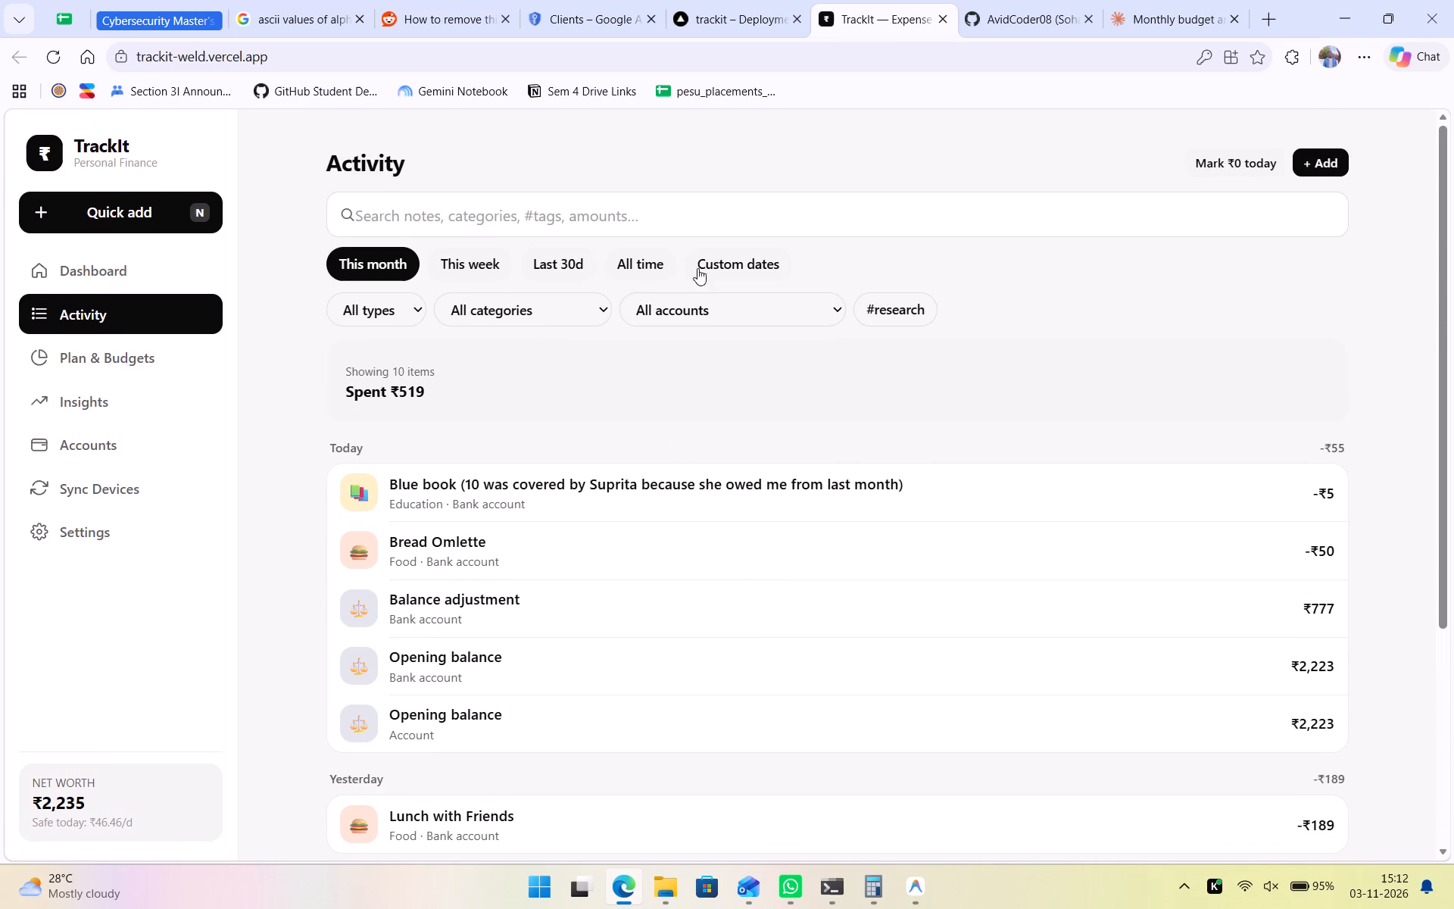
{"action": "left_click", "coordinate": [641, 258]}
{"action": "scroll", "coordinate": [747, 423], "scroll_direction": "down", "scroll_amount": 3}
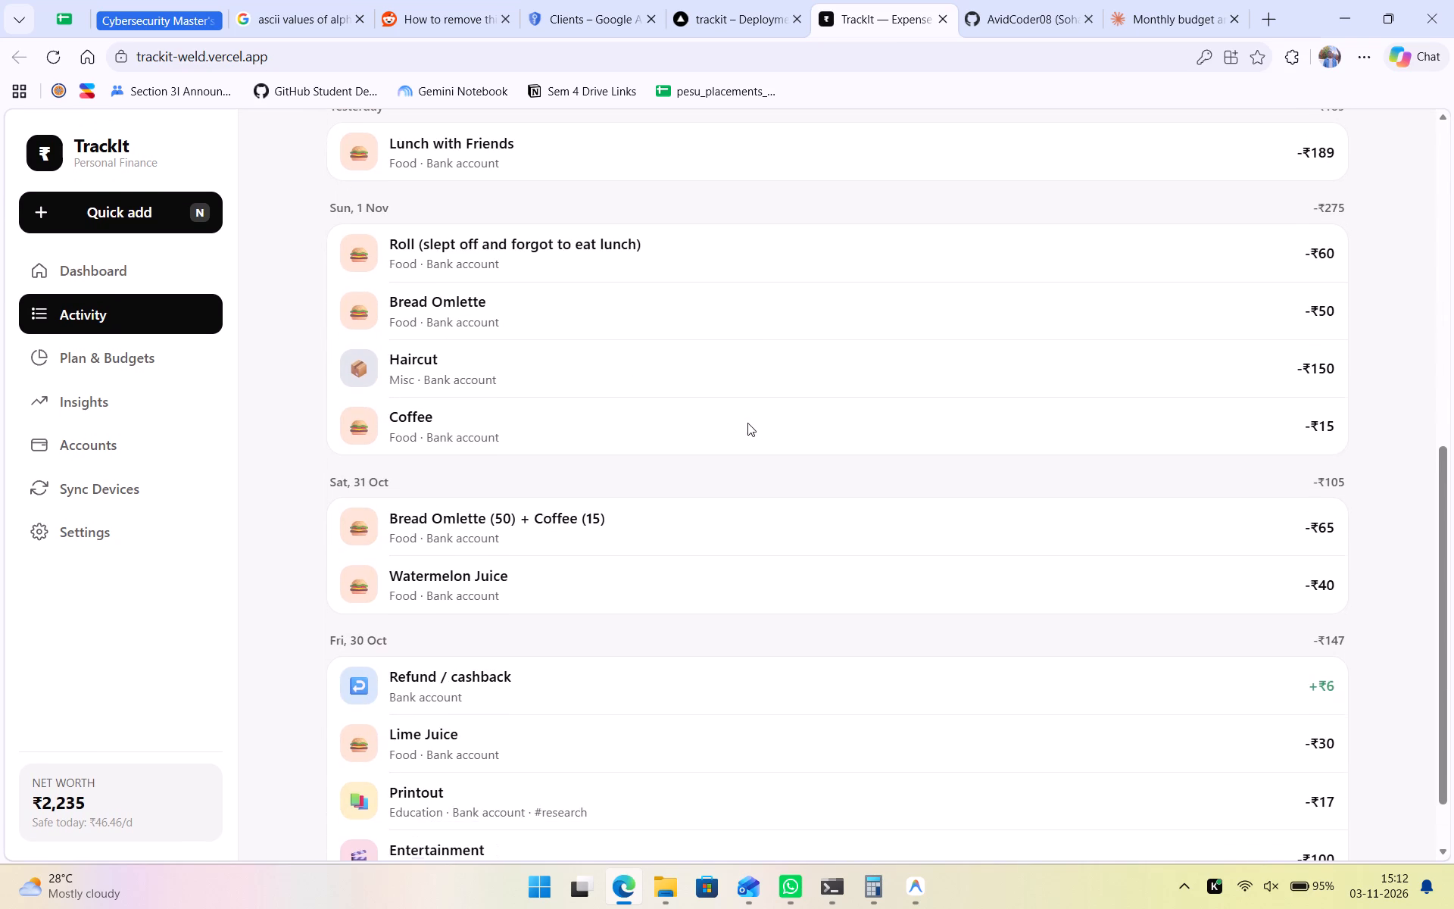
{"action": "scroll", "coordinate": [747, 423], "scroll_direction": "down", "scroll_amount": 2}
{"action": "scroll", "coordinate": [747, 423], "scroll_direction": "up", "scroll_amount": 1}
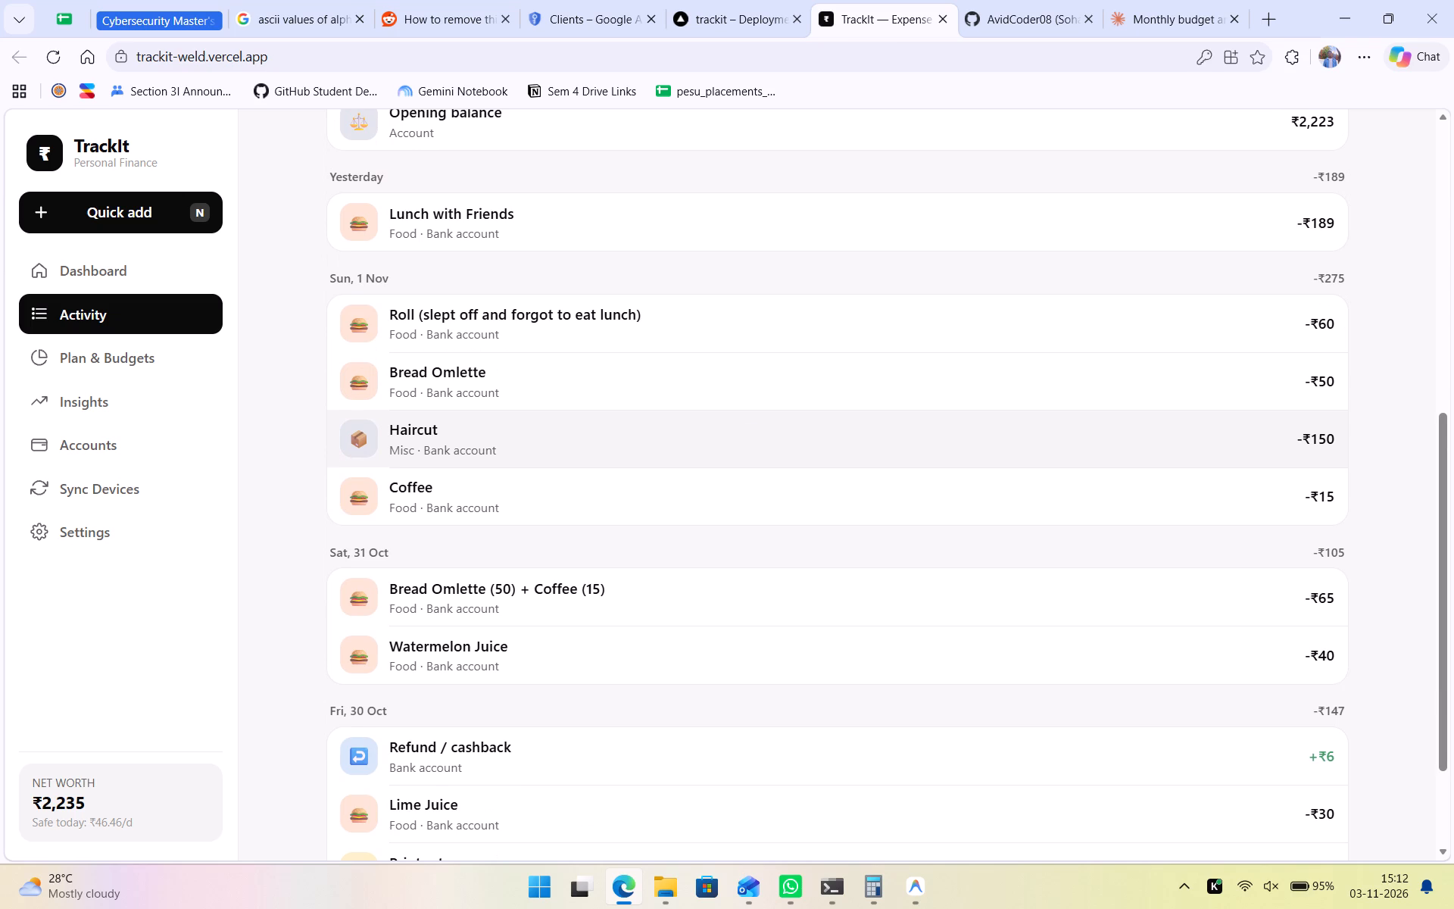
{"action": "scroll", "coordinate": [747, 423], "scroll_direction": "right", "scroll_amount": 1}
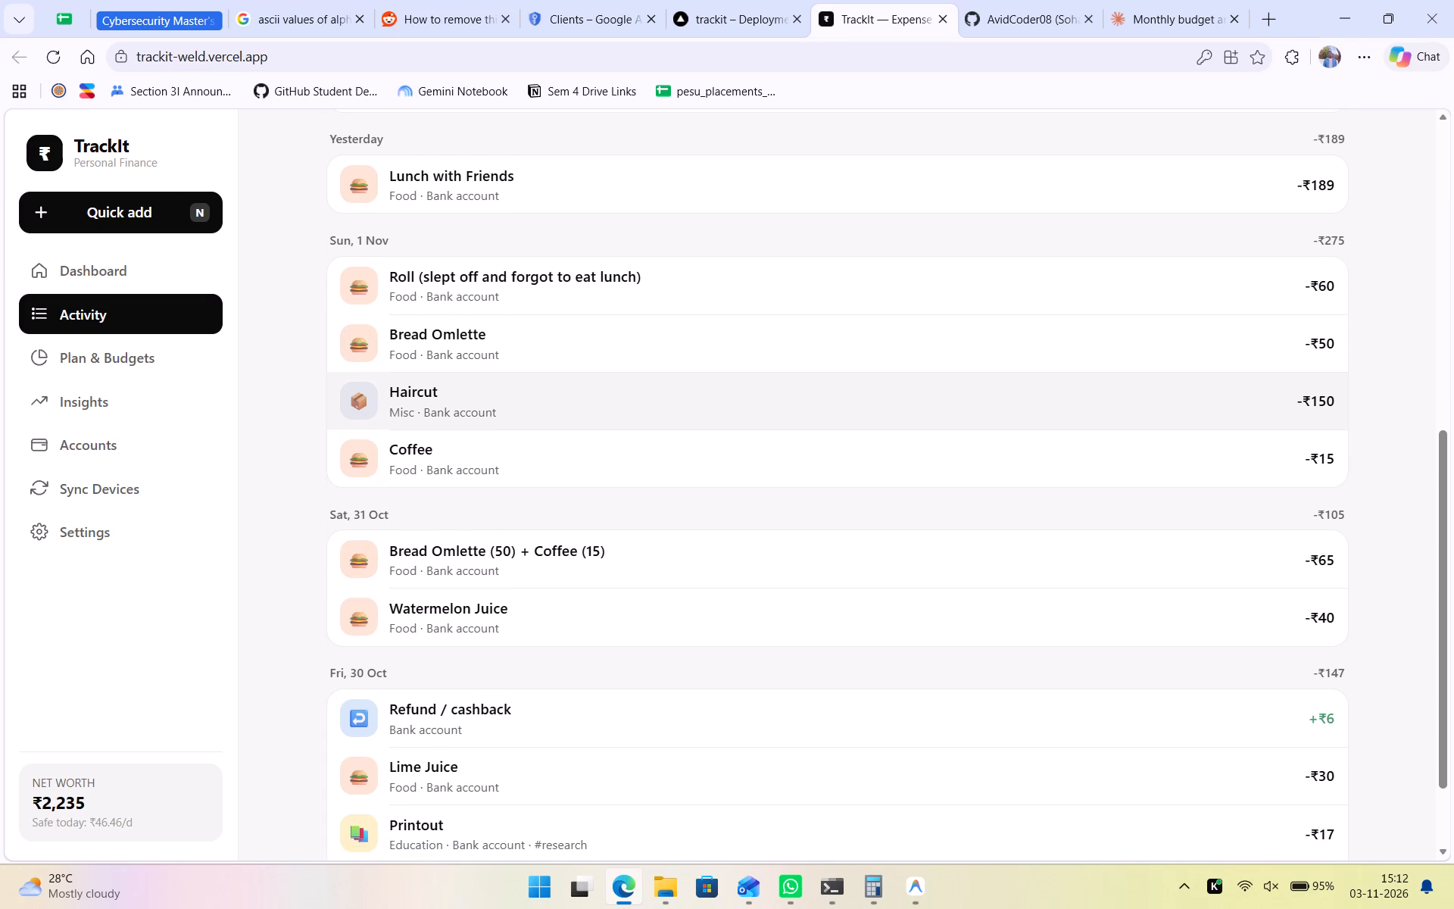
{"action": "scroll", "coordinate": [747, 423], "scroll_direction": "right", "scroll_amount": 1}
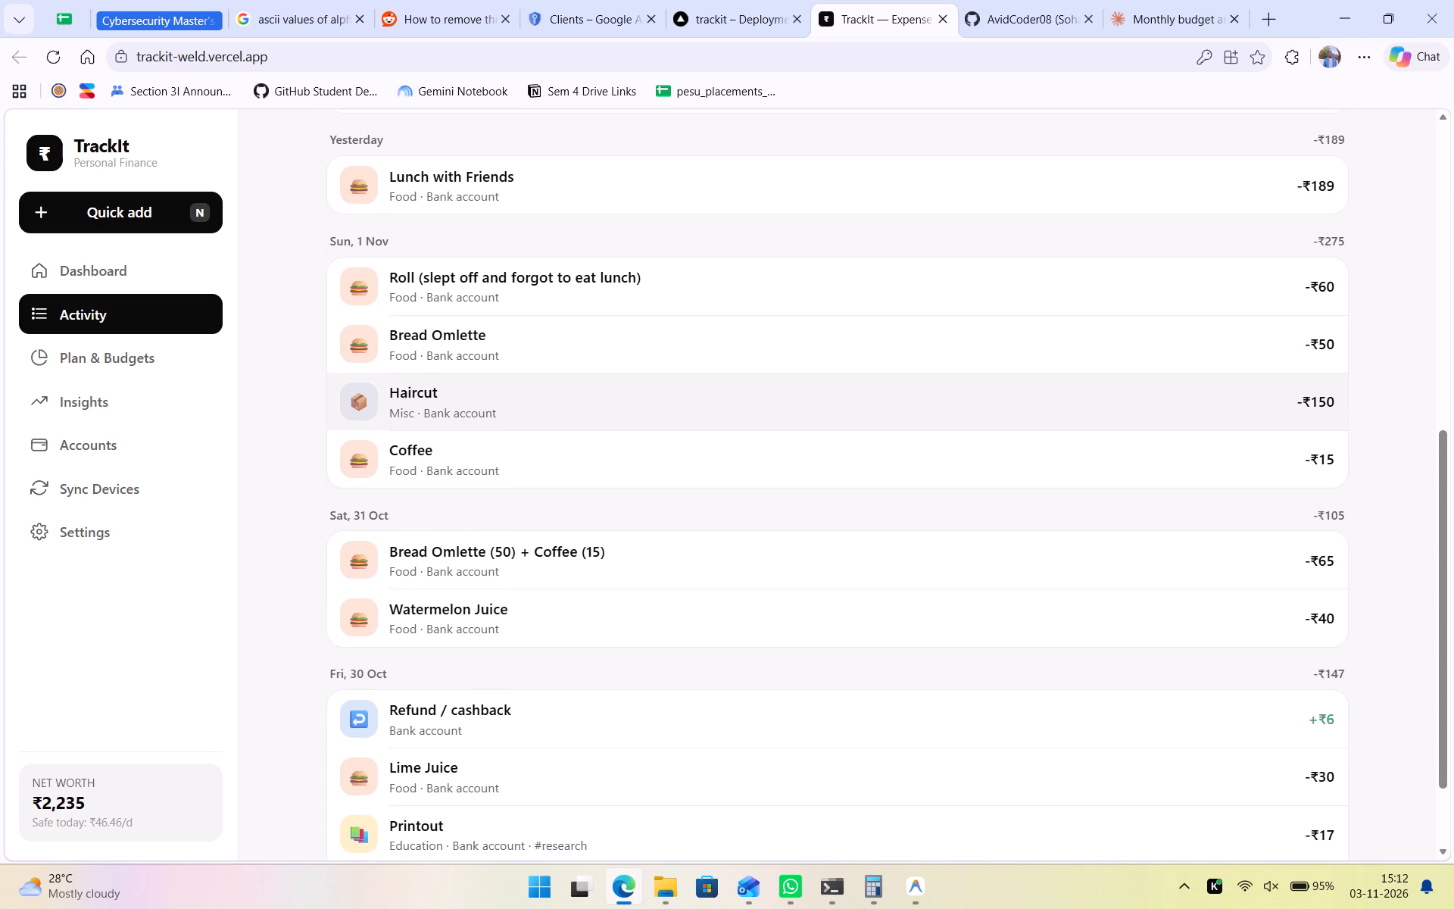
{"action": "scroll", "coordinate": [747, 423], "scroll_direction": "right", "scroll_amount": 2}
{"action": "scroll", "coordinate": [747, 423], "scroll_direction": "up", "scroll_amount": 2}
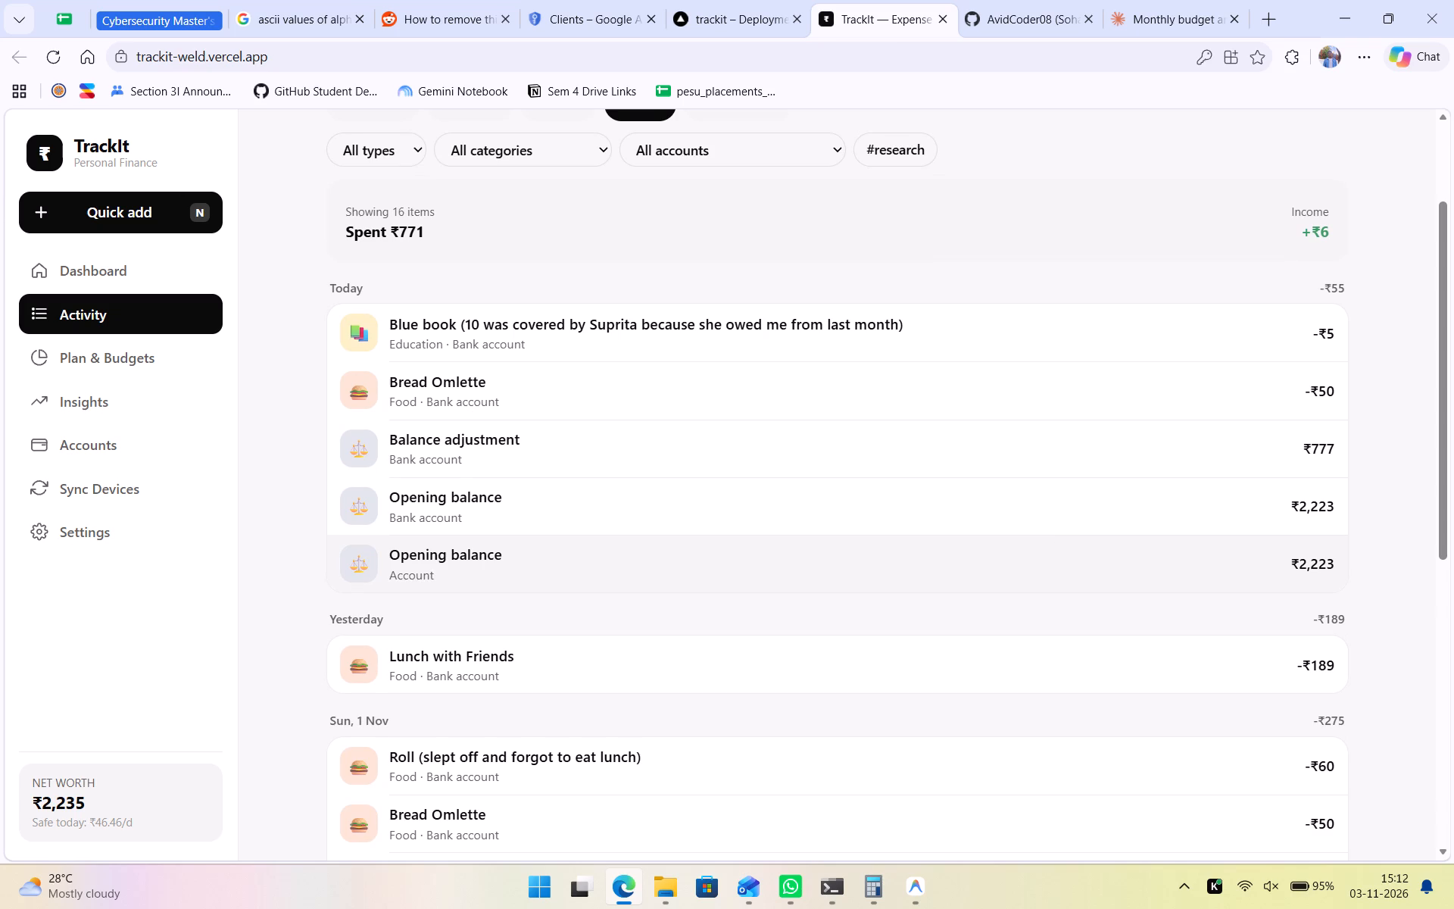
{"action": "scroll", "coordinate": [1053, 540], "scroll_direction": "up", "scroll_amount": 1}
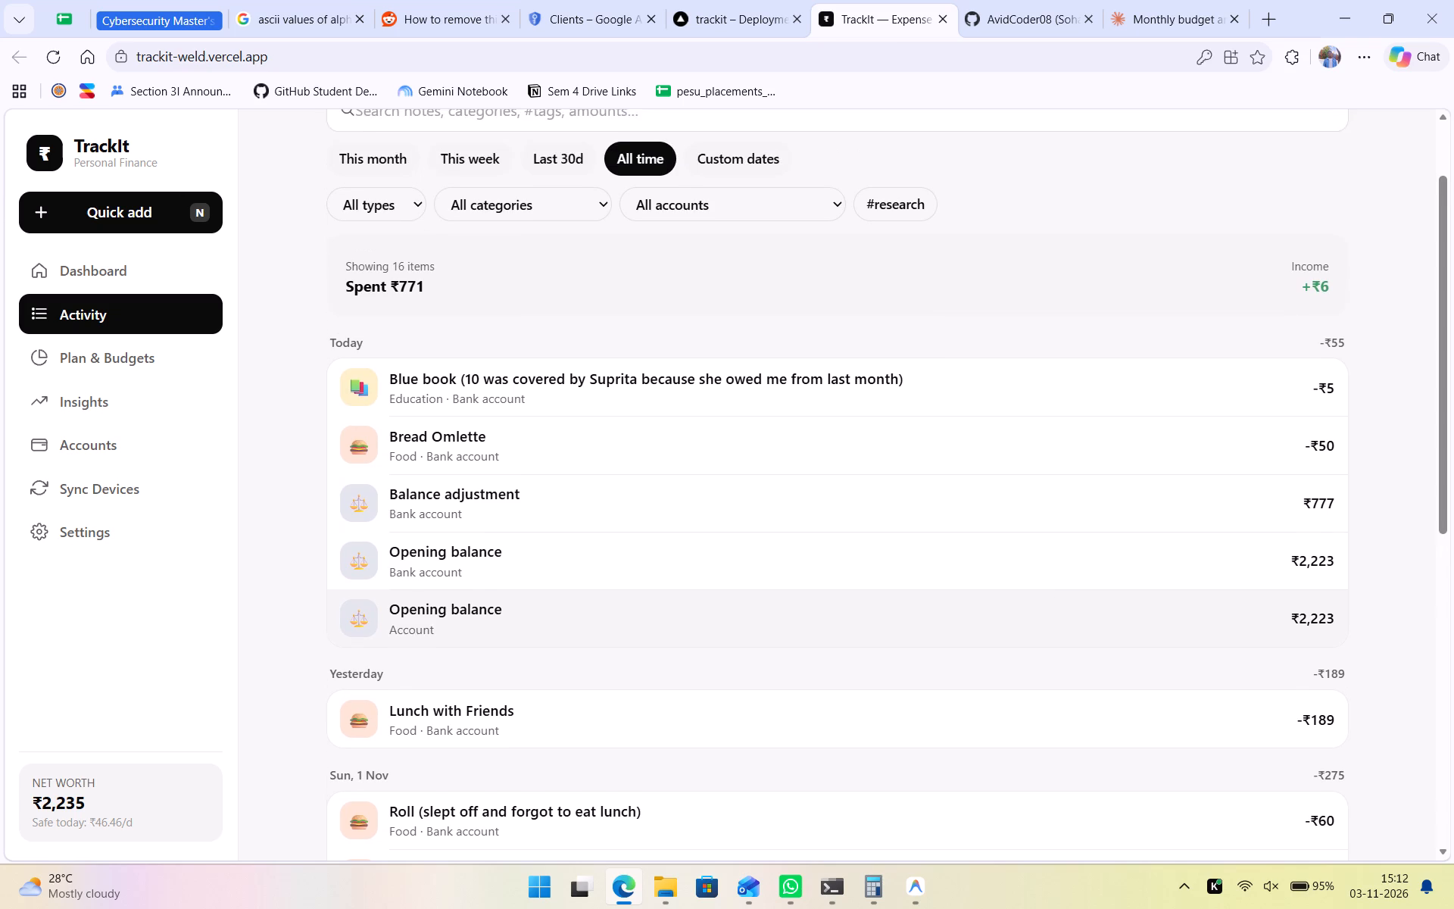
{"action": "scroll", "coordinate": [1053, 540], "scroll_direction": "up", "scroll_amount": 1}
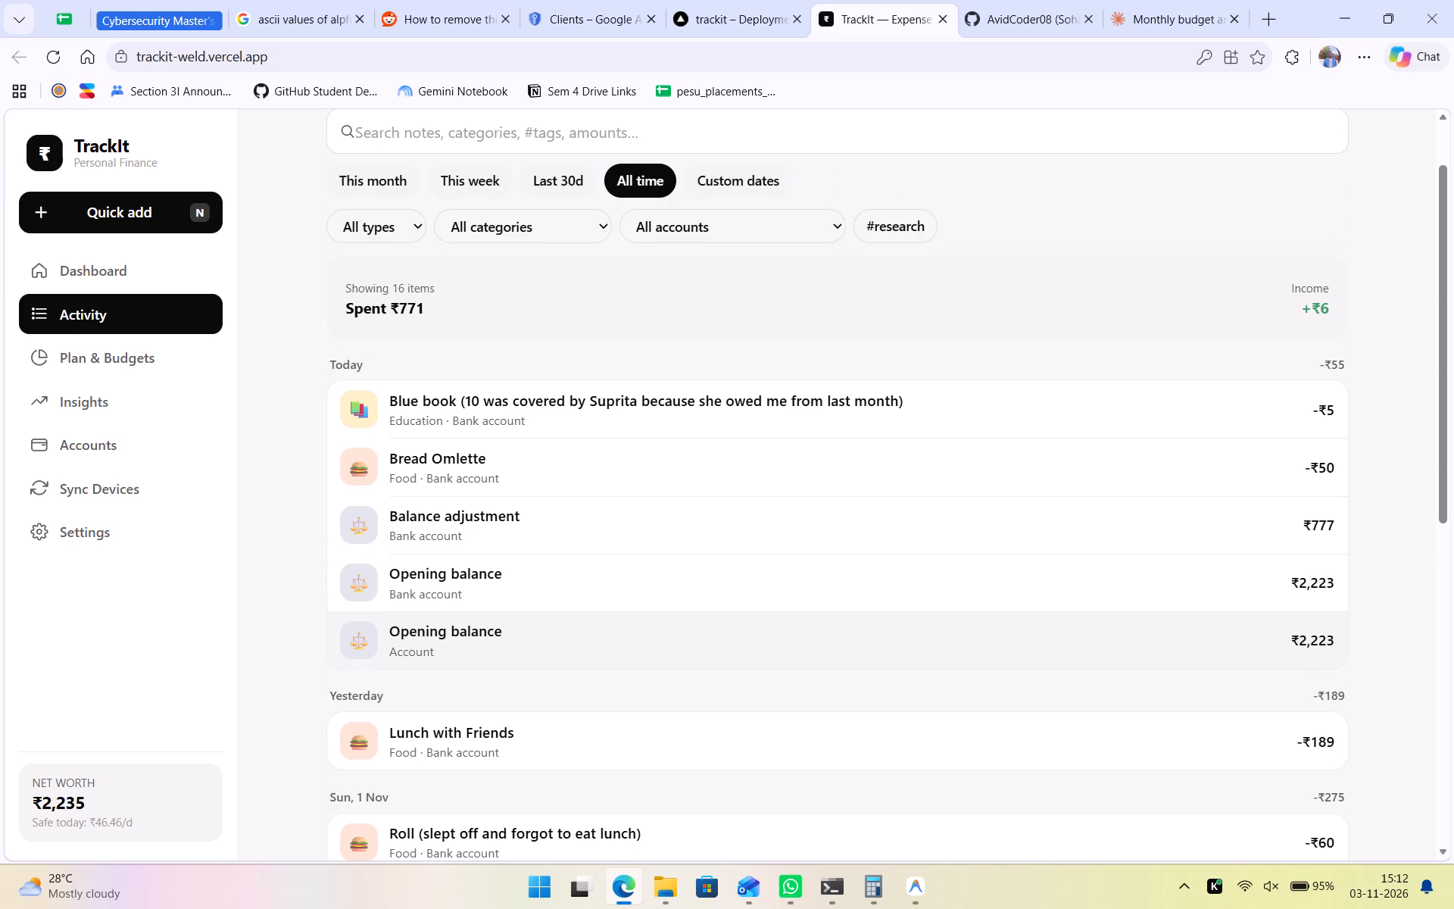
{"action": "scroll", "coordinate": [1053, 540], "scroll_direction": "up", "scroll_amount": 1}
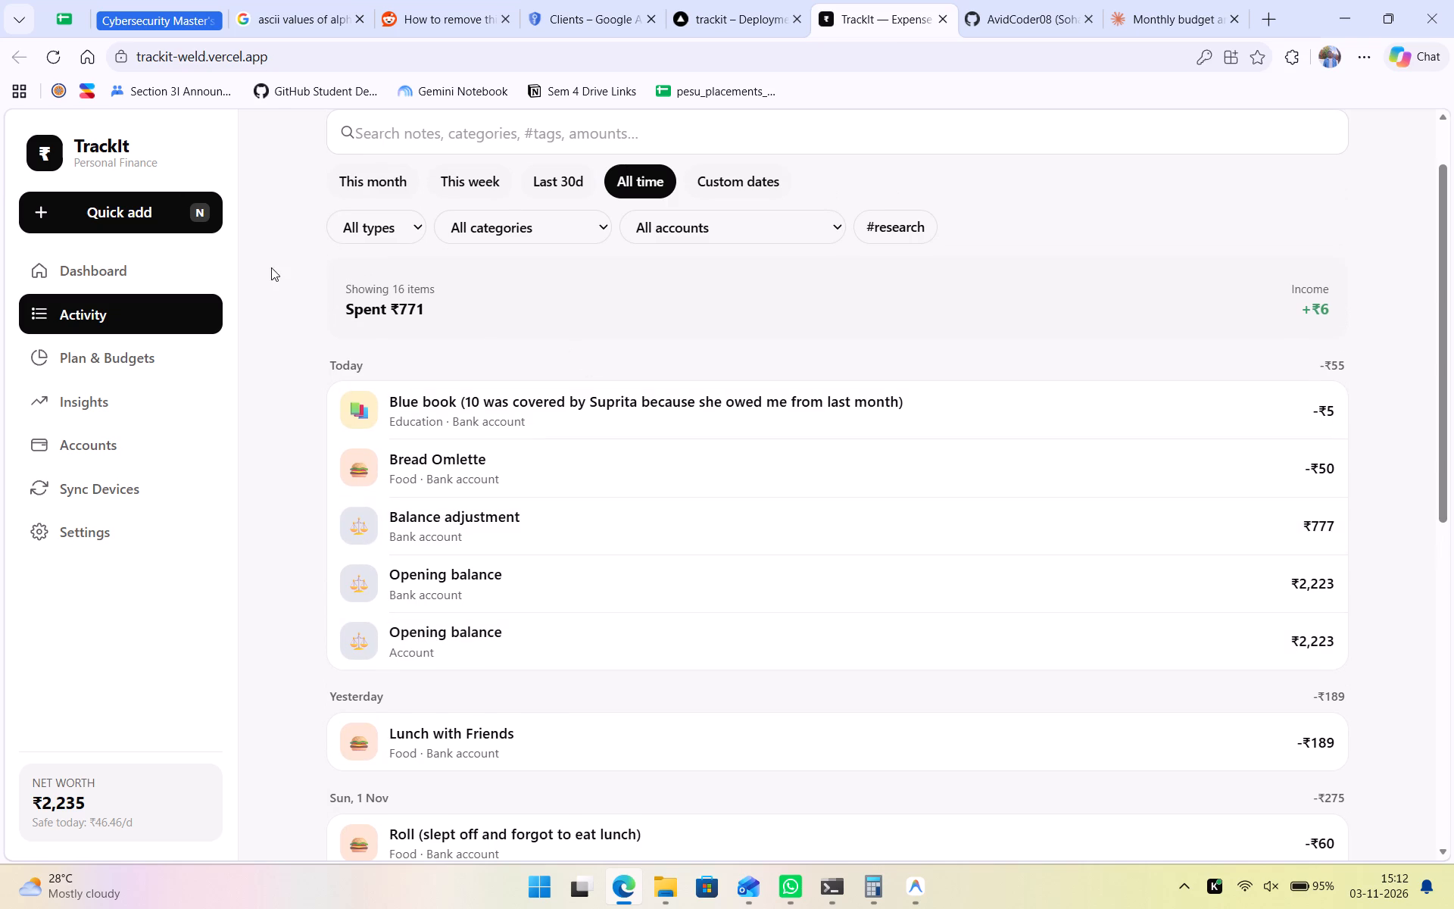
Review the dashboard's spending allowance, upcoming payments, monthly category breakdown, spending trends and recent activity.
{"action": "left_click", "coordinate": [142, 264]}
{"action": "scroll", "coordinate": [452, 286], "scroll_direction": "up", "scroll_amount": 2}
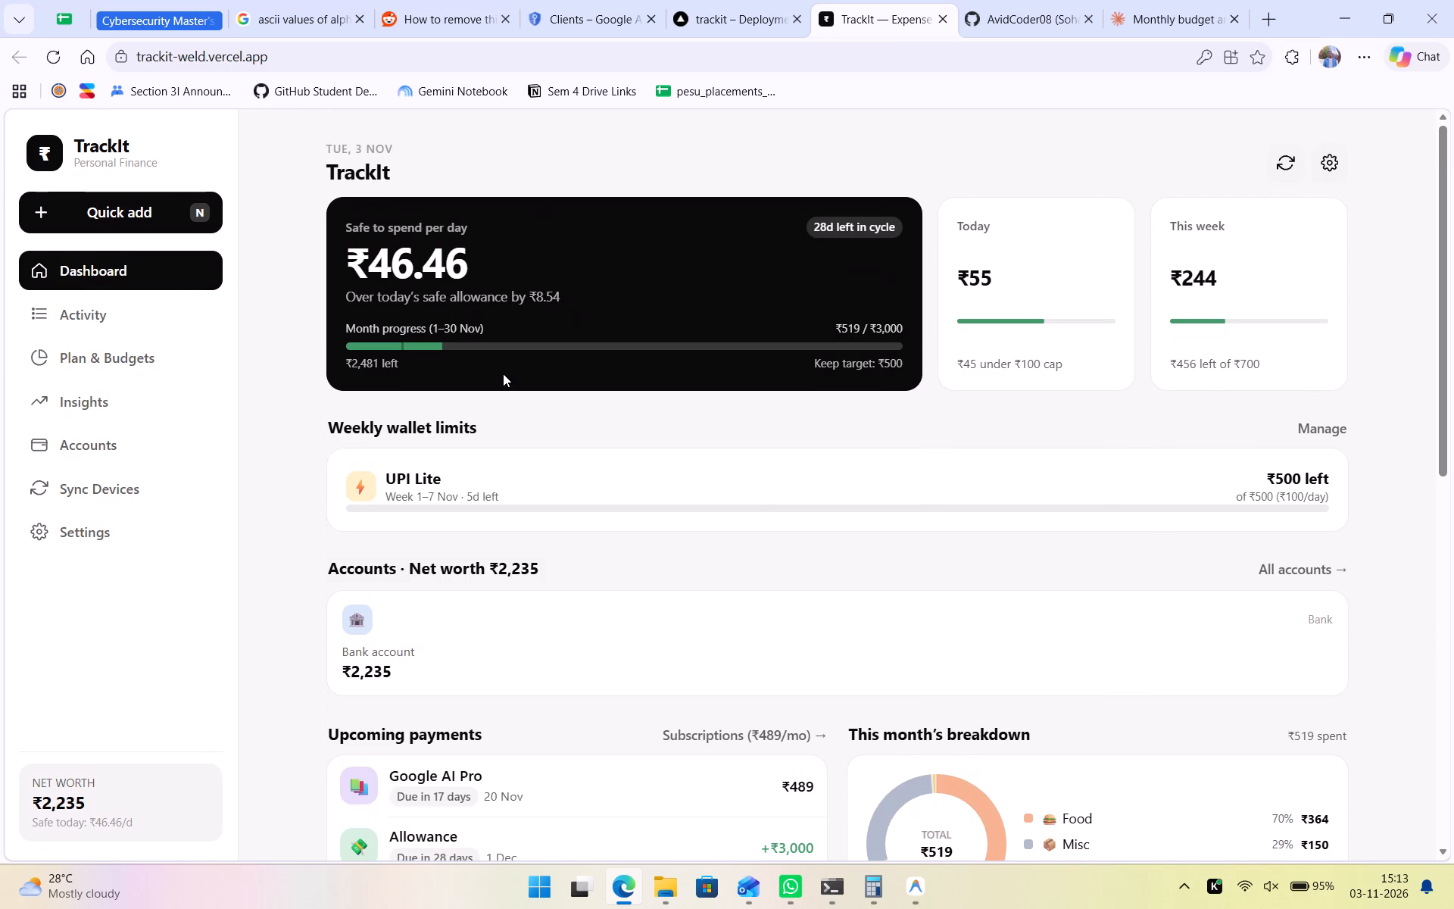
{"action": "scroll", "coordinate": [661, 547], "scroll_direction": "down", "scroll_amount": 1}
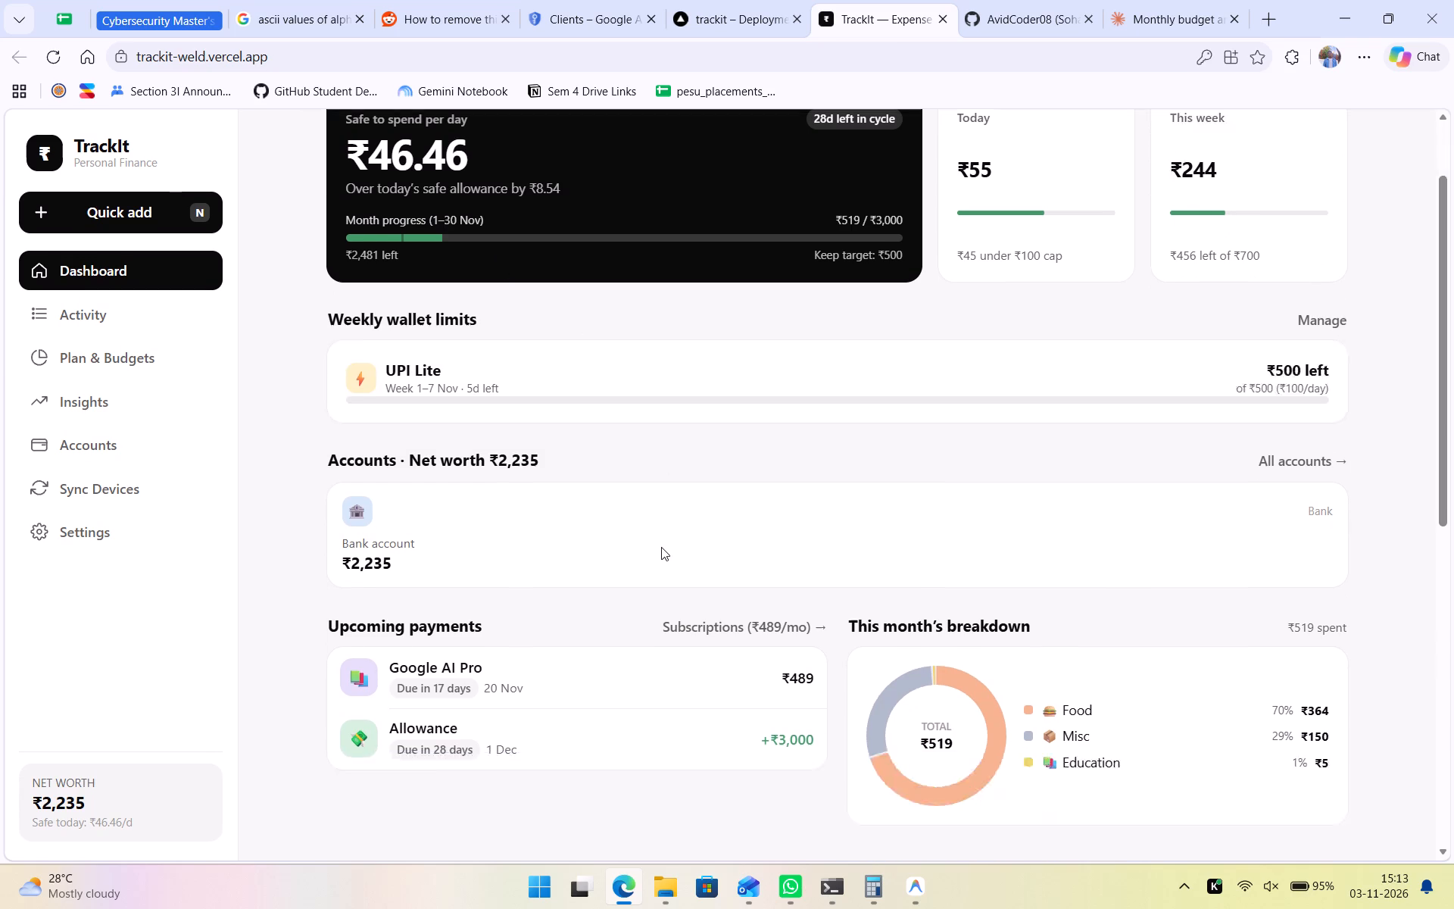
{"action": "scroll", "coordinate": [661, 547], "scroll_direction": "down", "scroll_amount": 3}
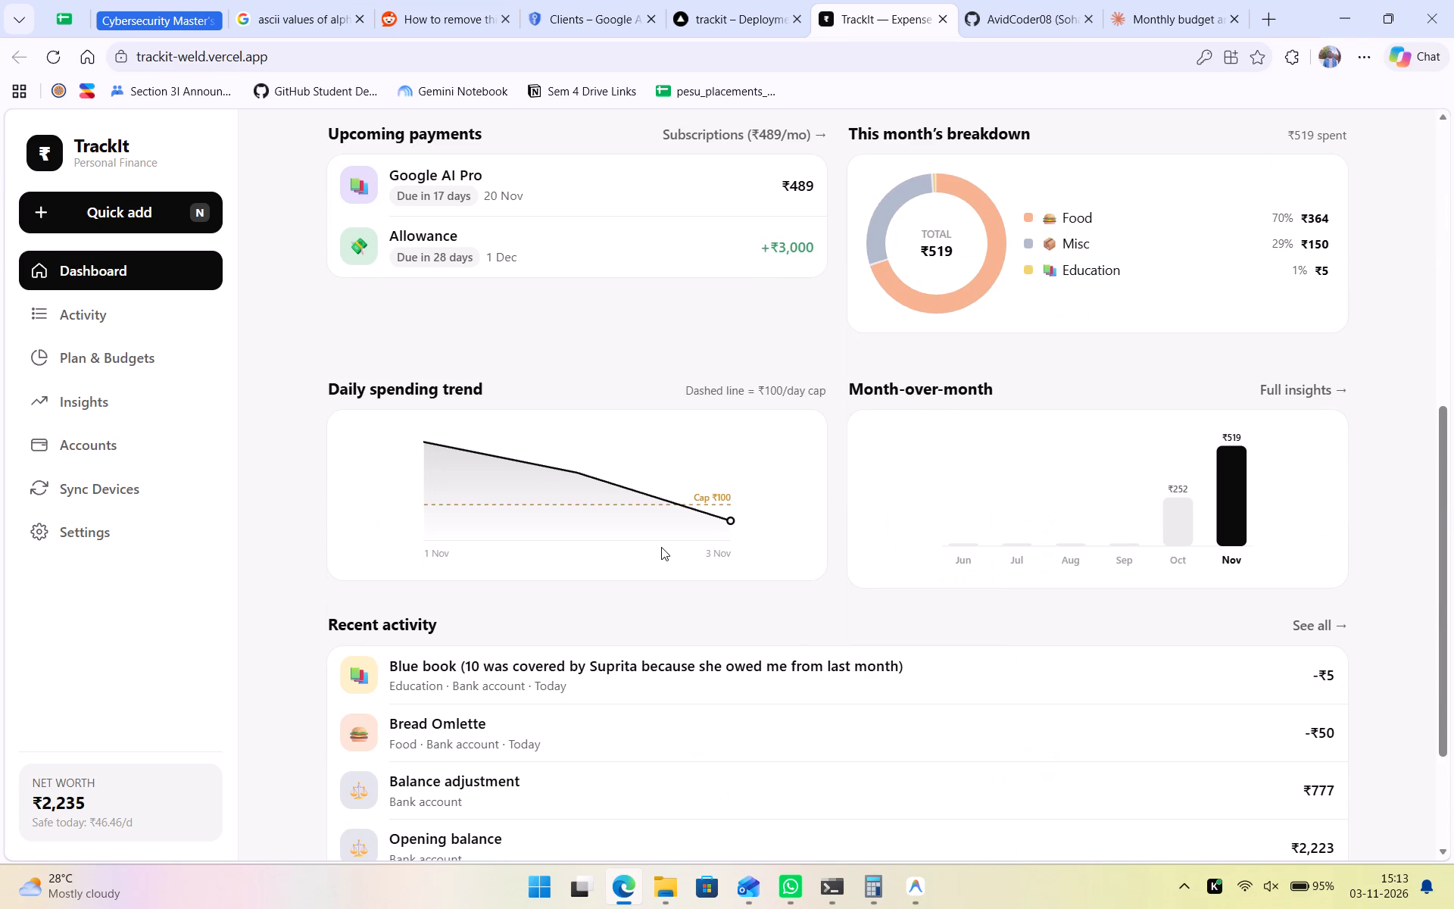
{"action": "scroll", "coordinate": [661, 547], "scroll_direction": "right", "scroll_amount": 1}
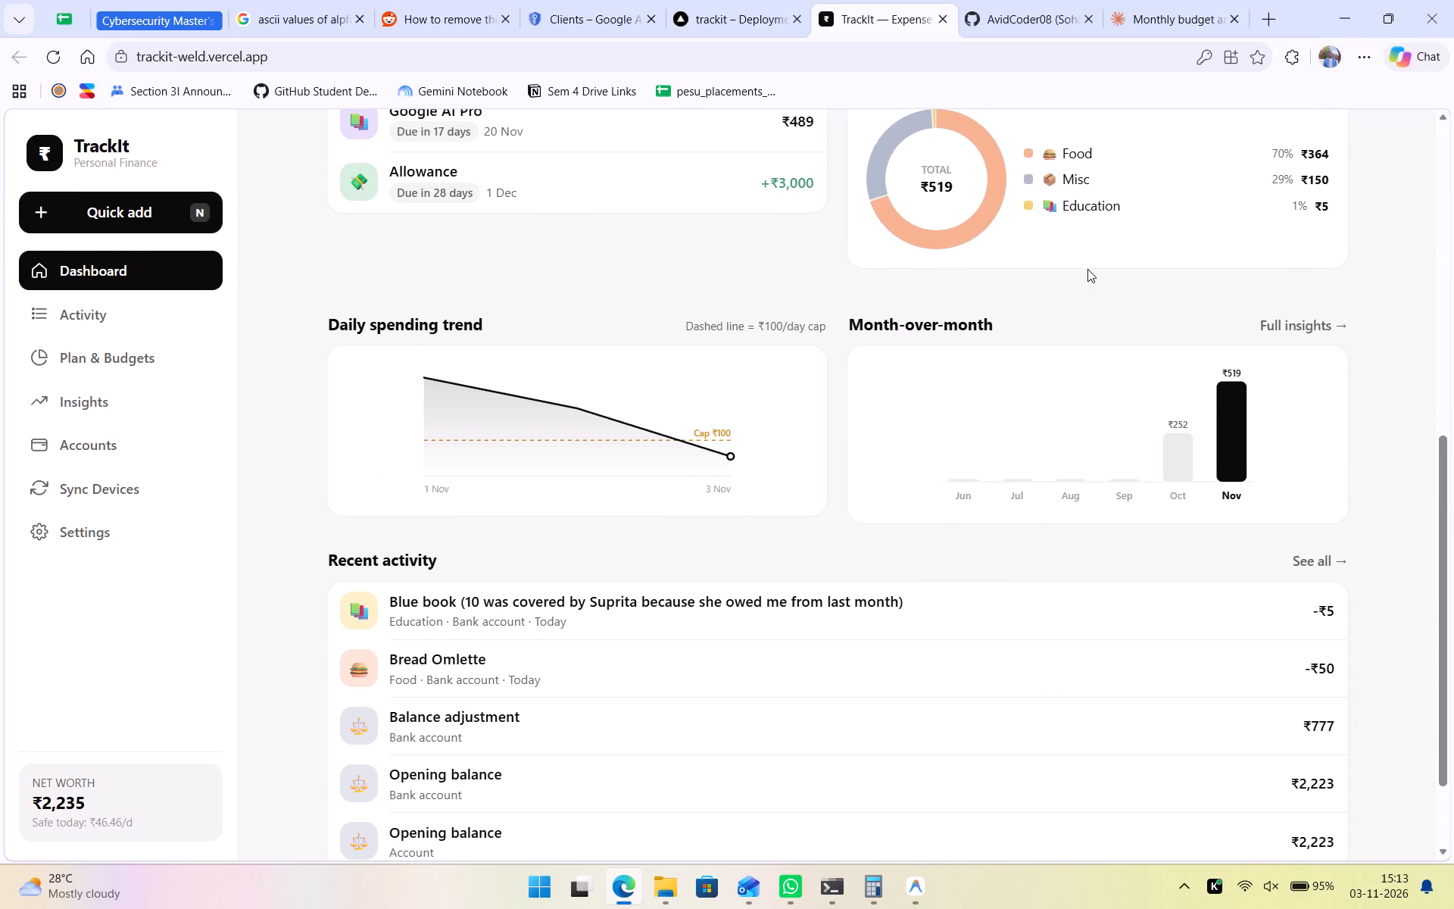
{"action": "scroll", "coordinate": [1325, 232], "scroll_direction": "up", "scroll_amount": 1}
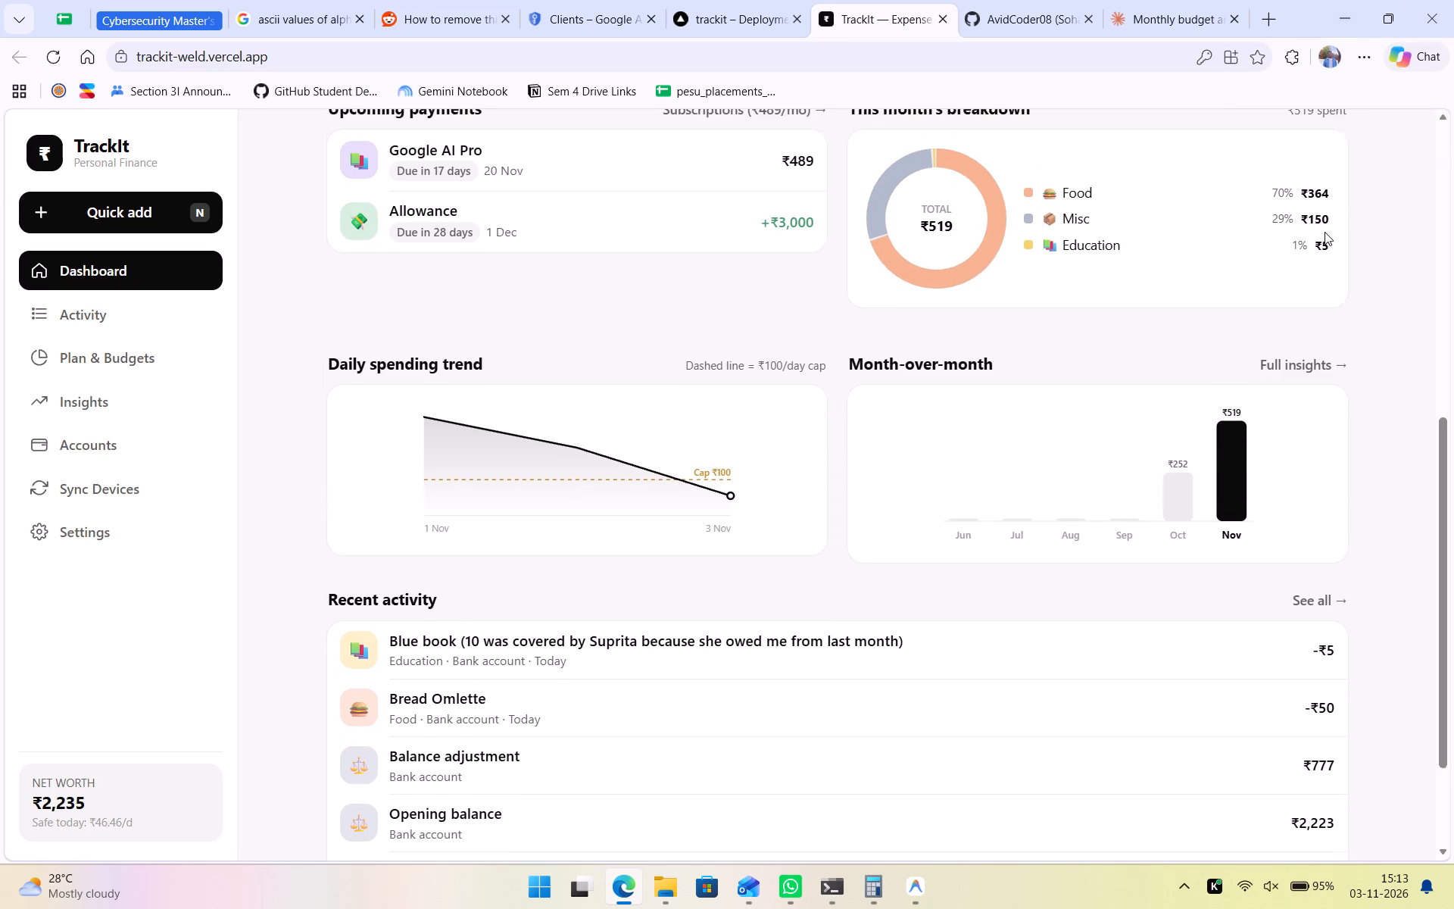
{"action": "scroll", "coordinate": [1325, 232], "scroll_direction": "up", "scroll_amount": 1}
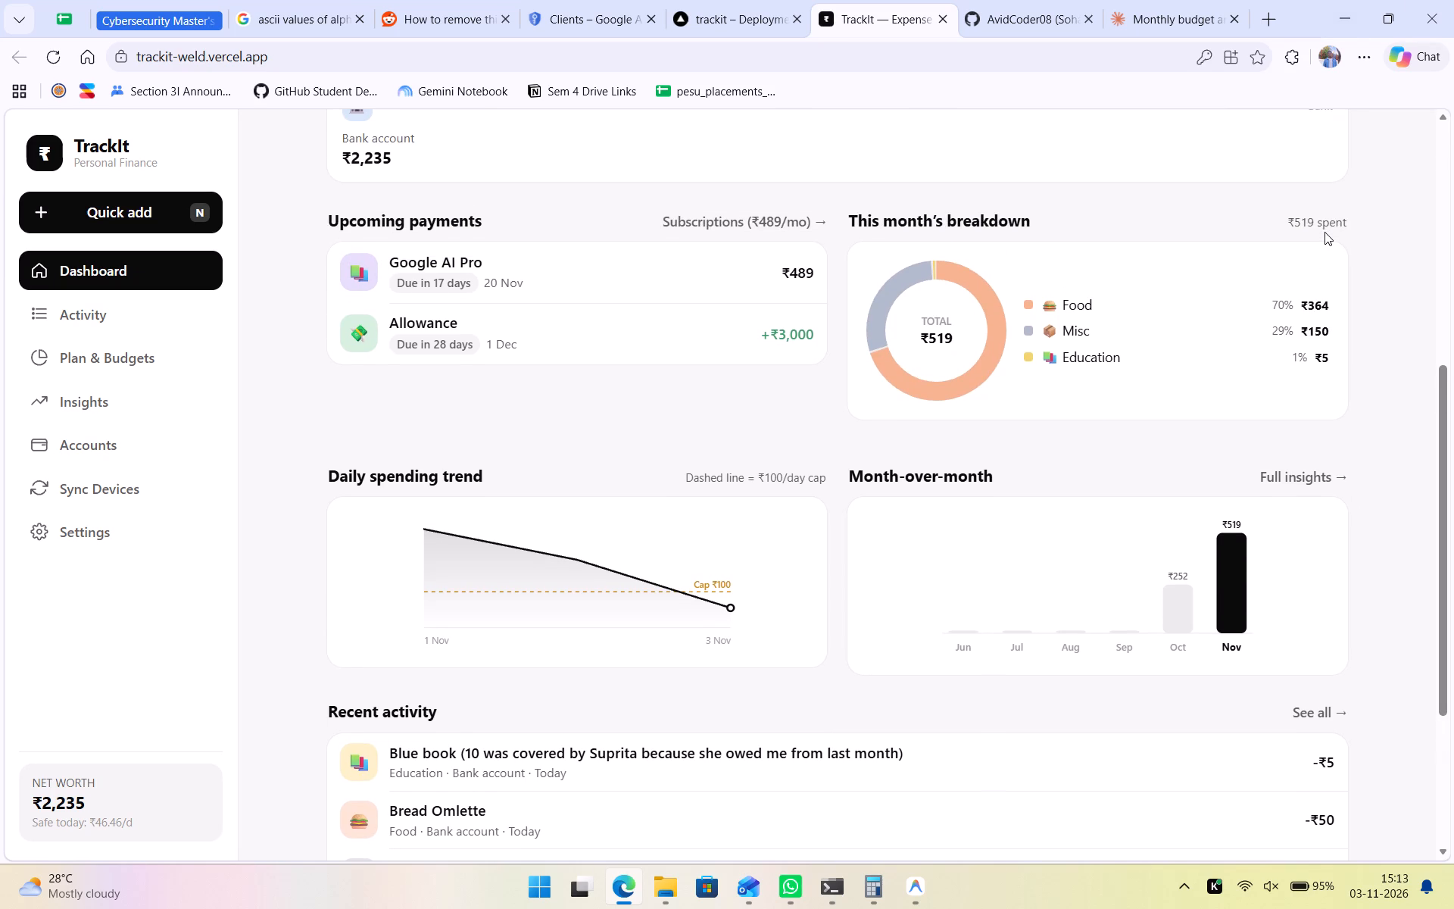